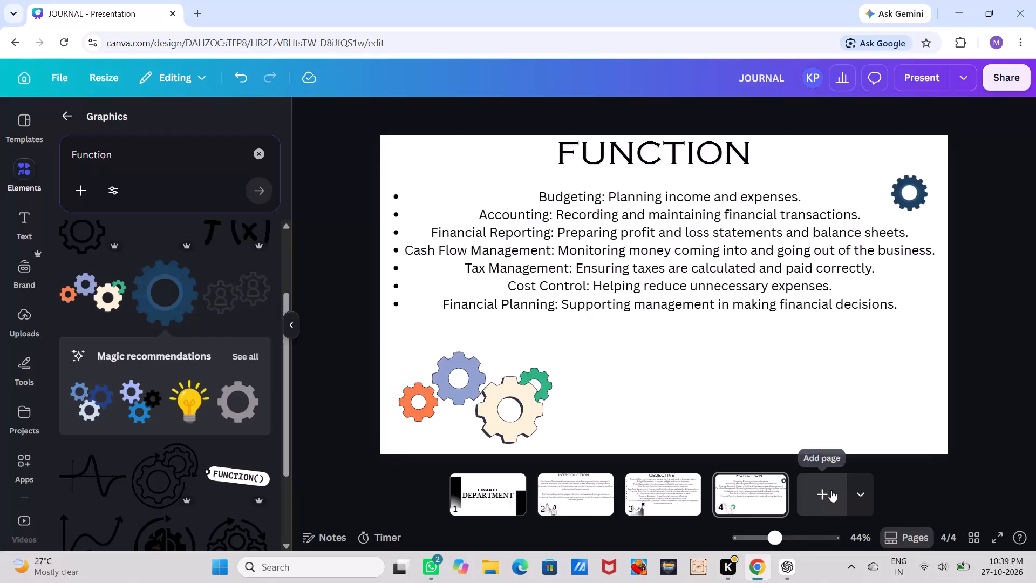
Add a blank page 5 after the FUNCTION slide and dismiss the chat notification.
{"action": "left_click", "coordinate": [831, 490]}
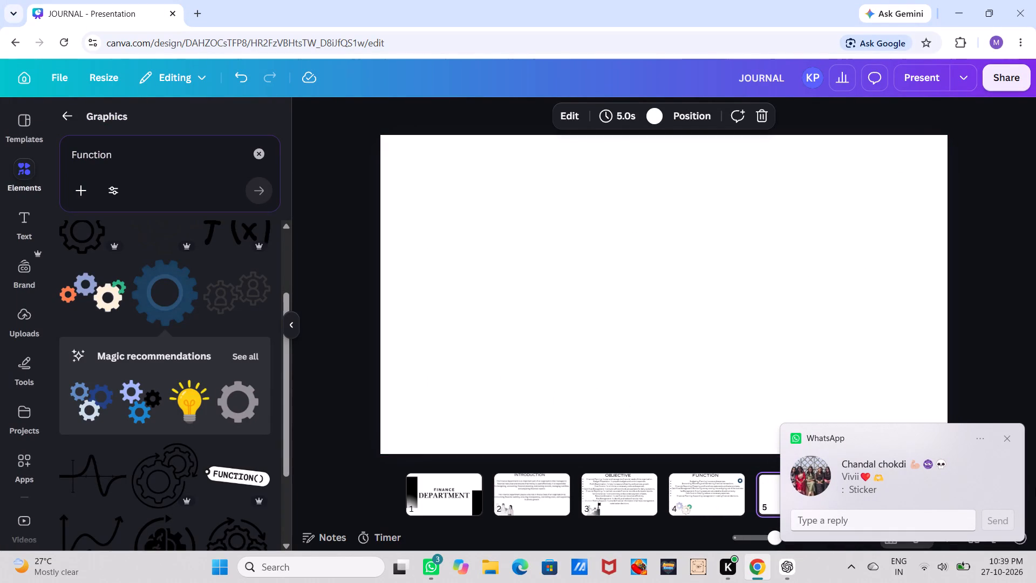
{"action": "left_click", "coordinate": [1008, 442]}
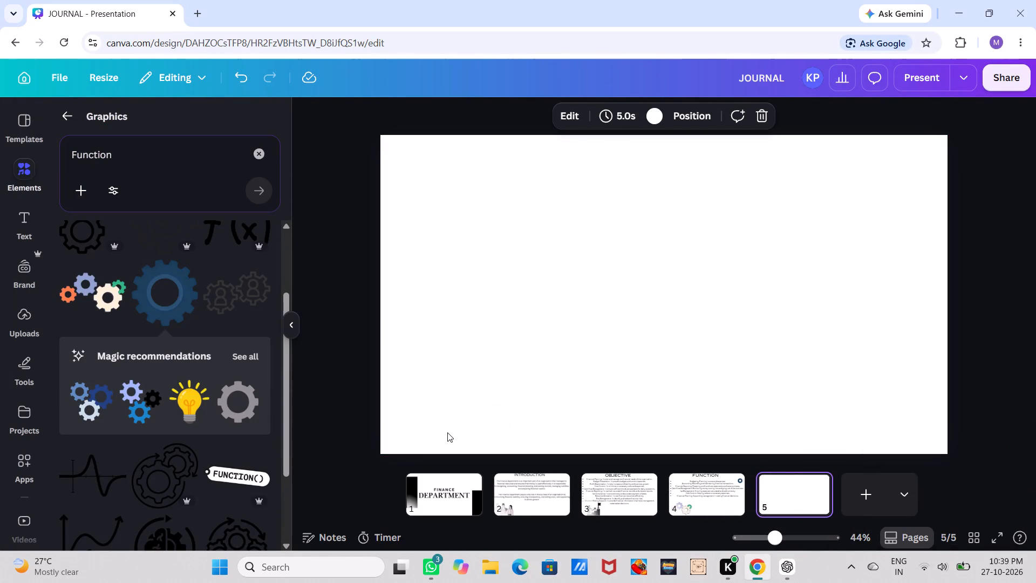
Insert the recently used COMING SOON text style on page 5 and replace its wording with ADVANTAGES.
{"action": "left_click", "coordinate": [13, 227]}
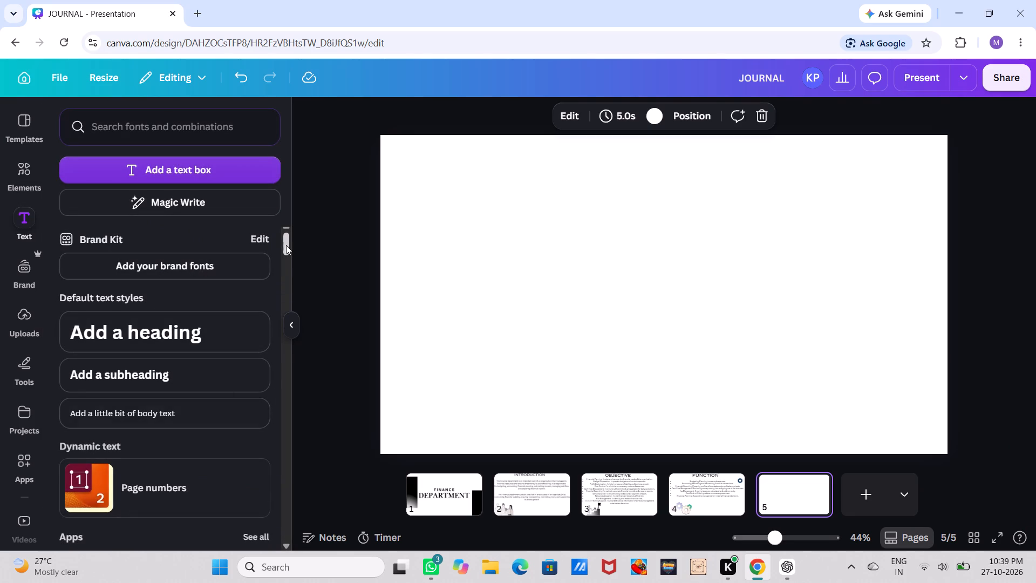
{"action": "left_click_drag", "start_coordinate": [286, 245], "coordinate": [283, 261]}
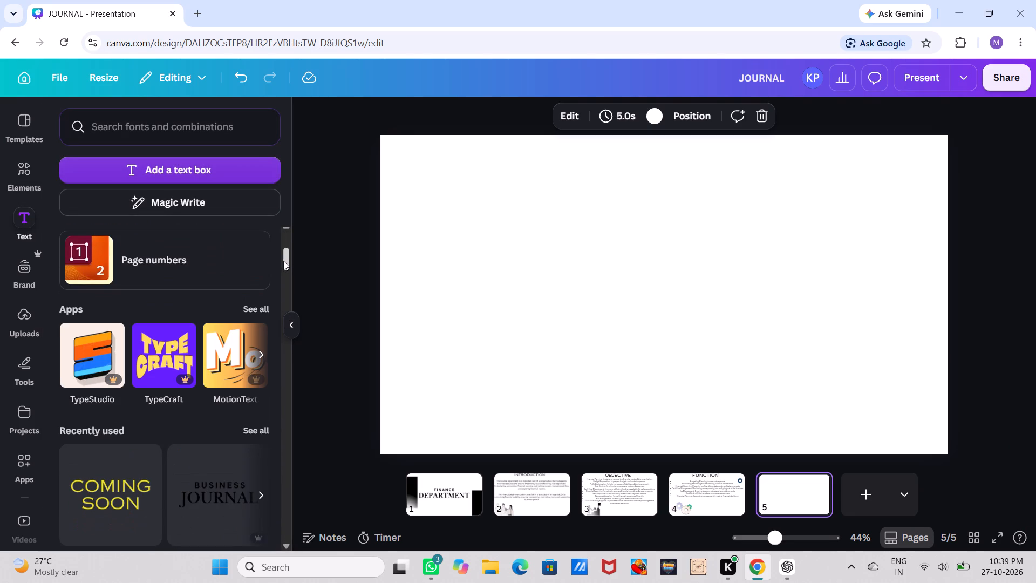
{"action": "left_click", "coordinate": [118, 463]}
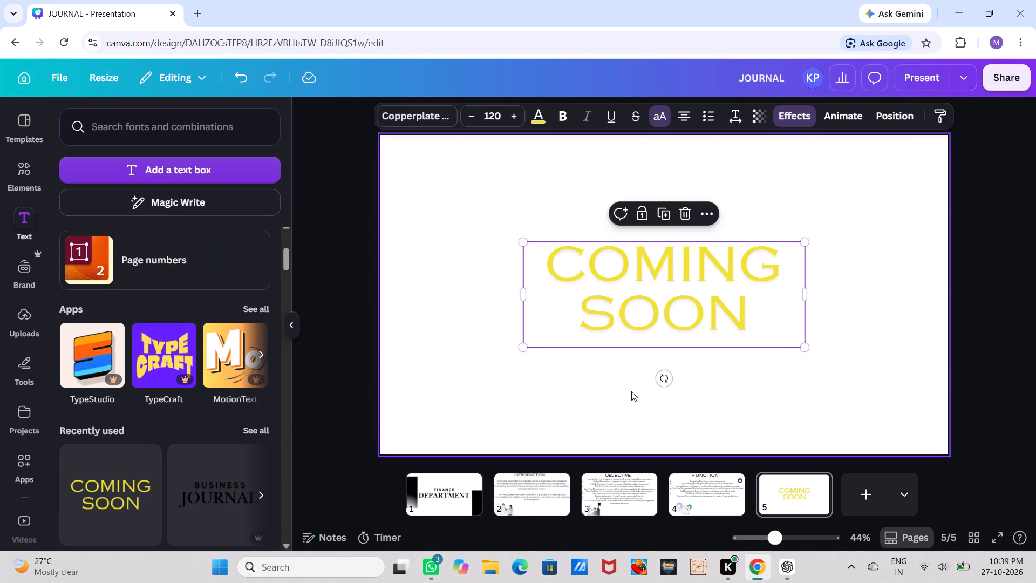
{"action": "double_click", "coordinate": [612, 256]}
{"action": "key", "text": "Delete"}
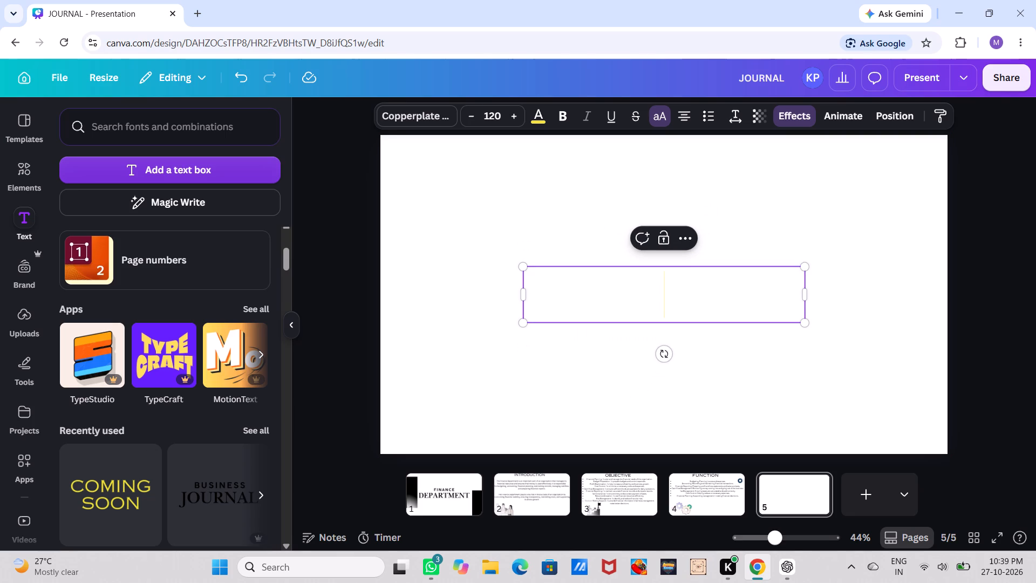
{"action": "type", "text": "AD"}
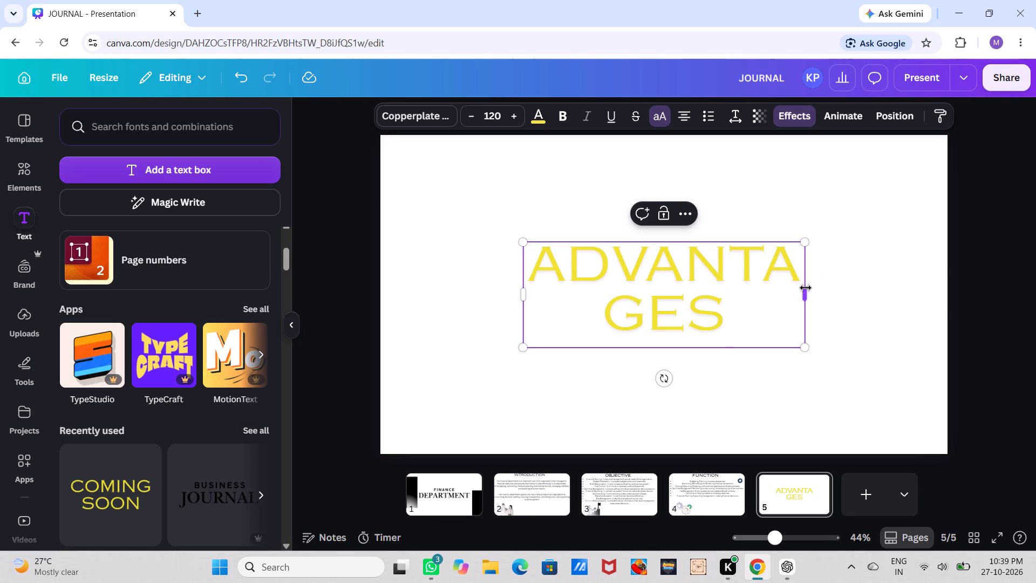
Widen the ADVANTAGES text box until the word fits on one line, then scale it down to about font size 82.
{"action": "left_click_drag", "start_coordinate": [806, 288], "coordinate": [914, 275]}
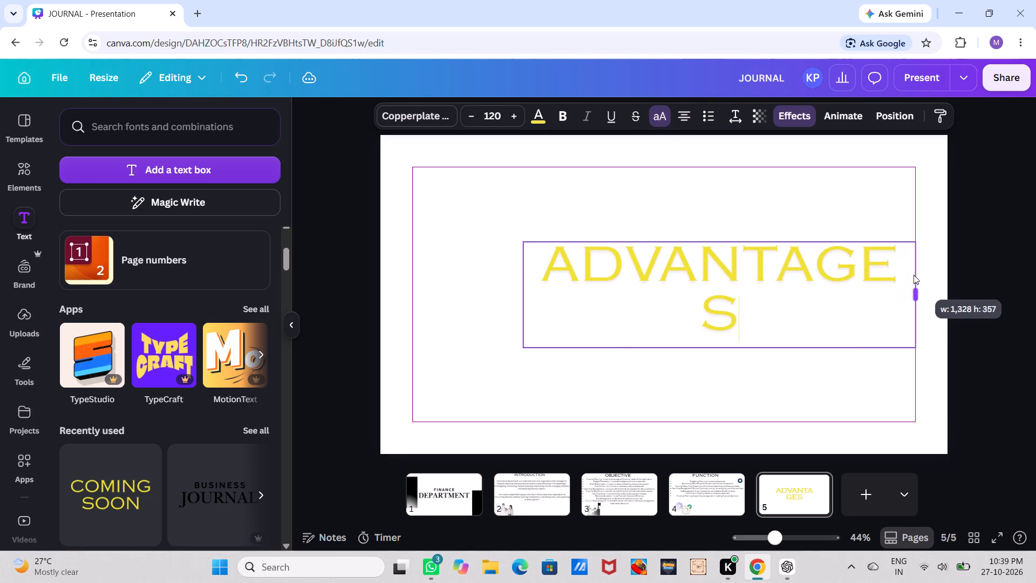
{"action": "left_click_drag", "start_coordinate": [914, 275], "coordinate": [969, 281]}
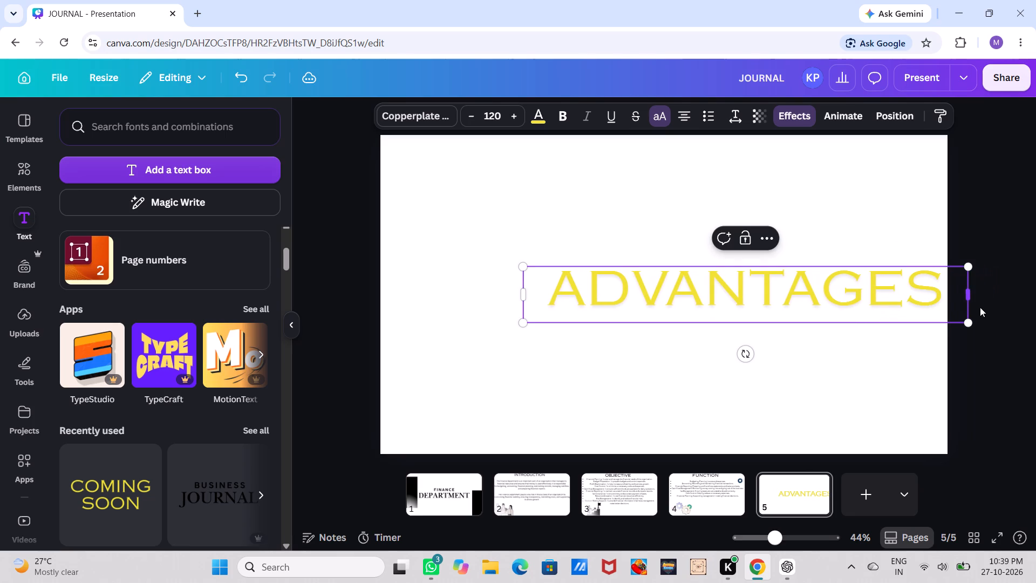
{"action": "left_click_drag", "start_coordinate": [971, 322], "coordinate": [832, 295]}
Select the whole ADVANTAGES heading text for formatting.
{"action": "double_click", "coordinate": [658, 296]}
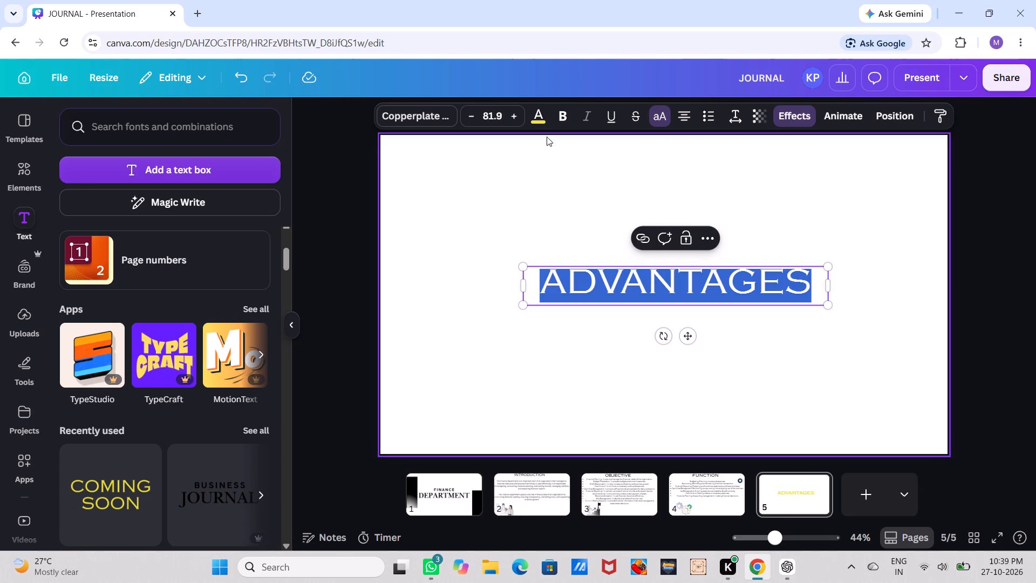
Change the text colour of the ADVANTAGES heading on slide 5 to black.
{"action": "left_click", "coordinate": [530, 109]}
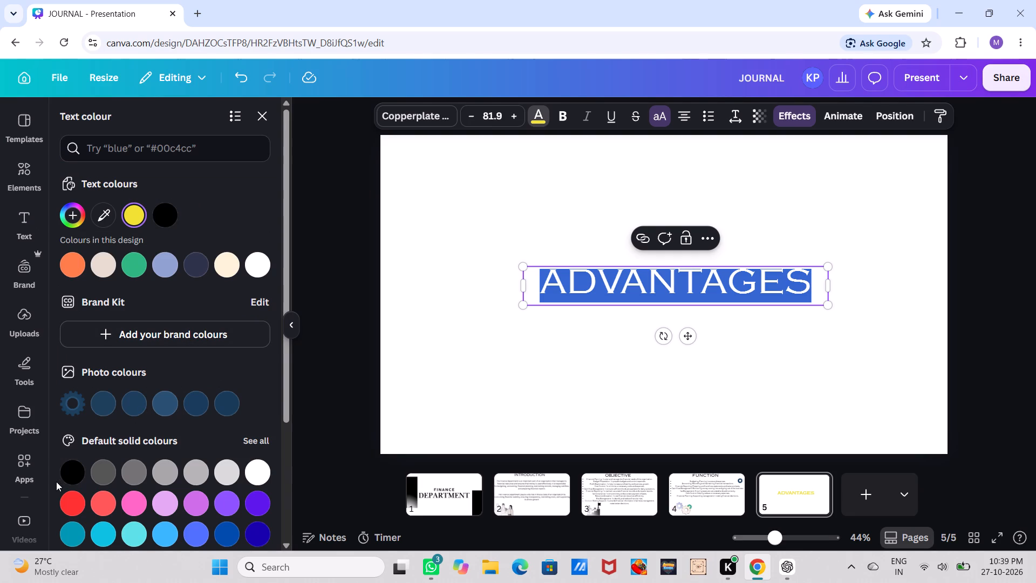
{"action": "left_click", "coordinate": [71, 472]}
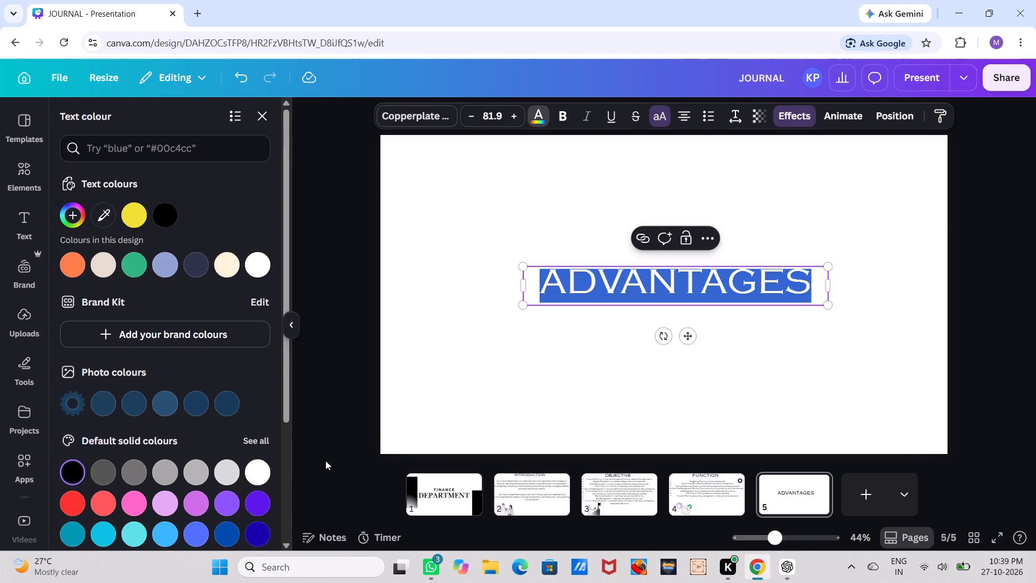
{"action": "left_click", "coordinate": [335, 460]}
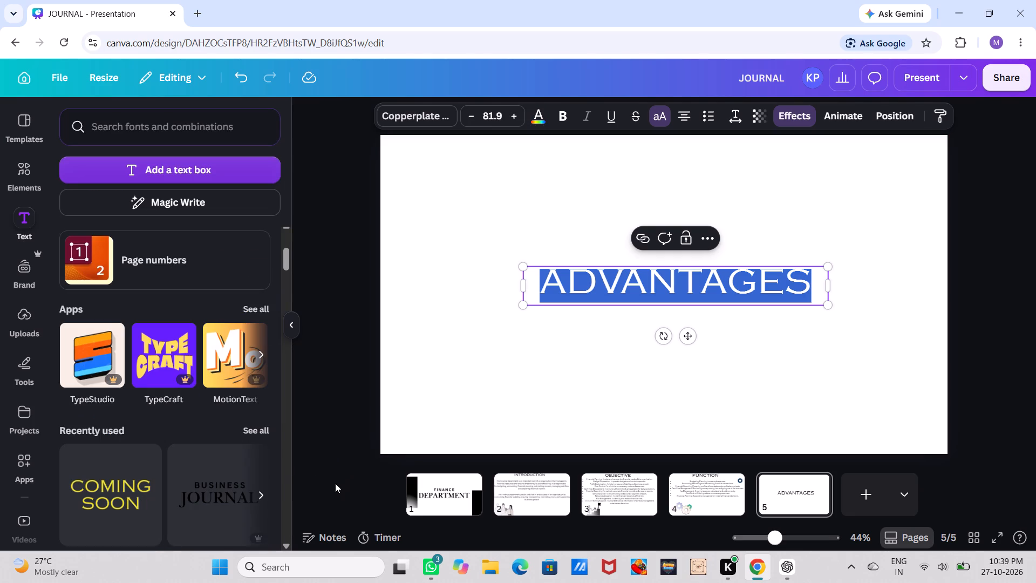
{"action": "left_click", "coordinate": [335, 483]}
{"action": "left_click", "coordinate": [346, 378]}
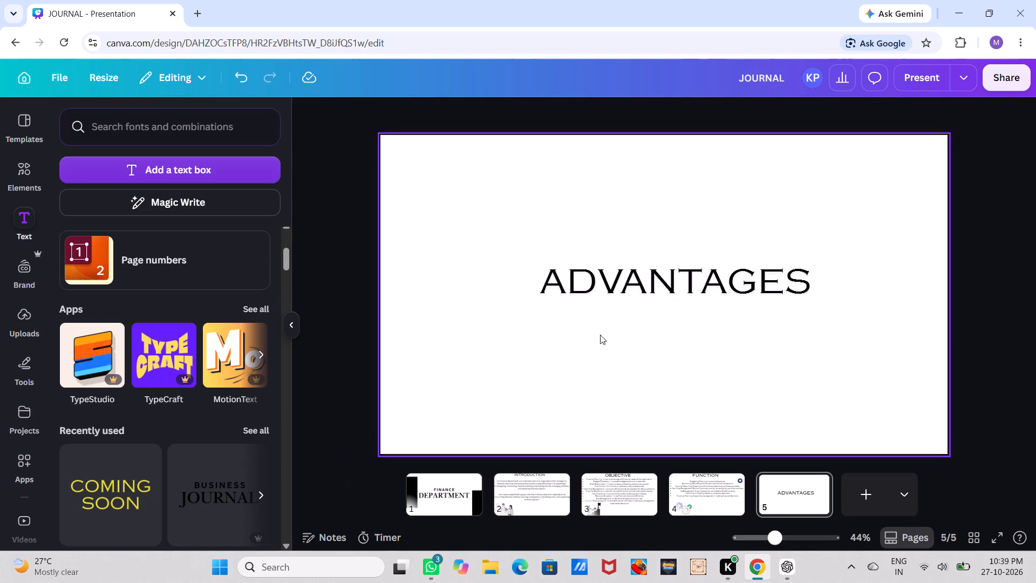
Move the ADVANTAGES heading from the middle of slide 5 to the top centre of the slide.
{"action": "left_click_drag", "start_coordinate": [674, 280], "coordinate": [670, 253]}
{"action": "left_click_drag", "start_coordinate": [670, 253], "coordinate": [678, 219]}
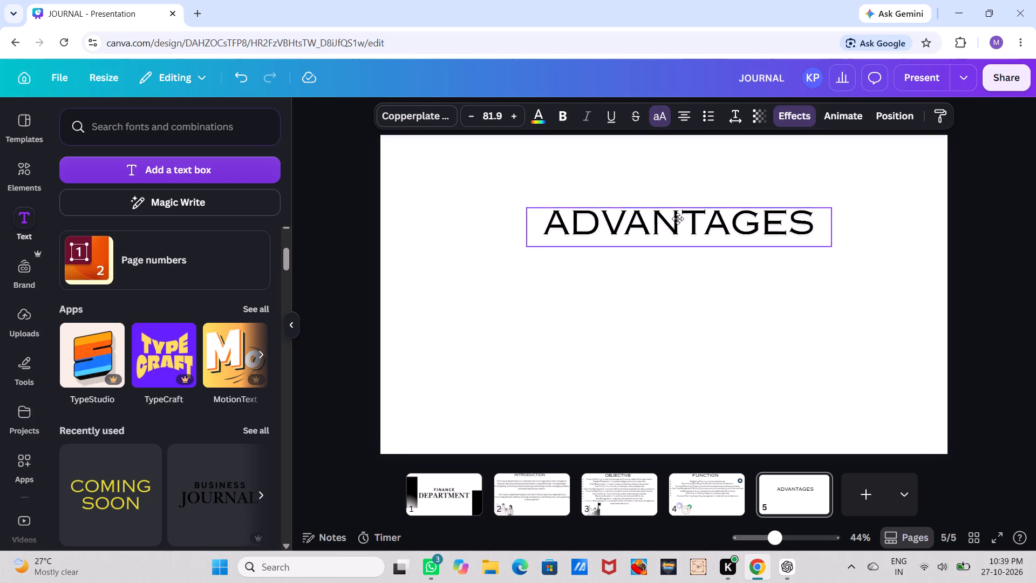
{"action": "left_click_drag", "start_coordinate": [678, 219], "coordinate": [662, 155]}
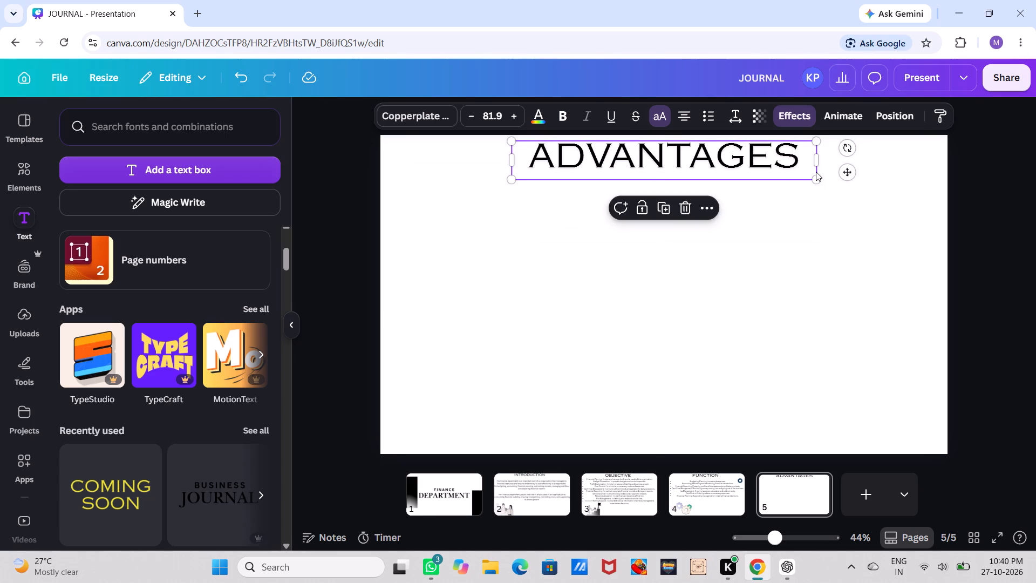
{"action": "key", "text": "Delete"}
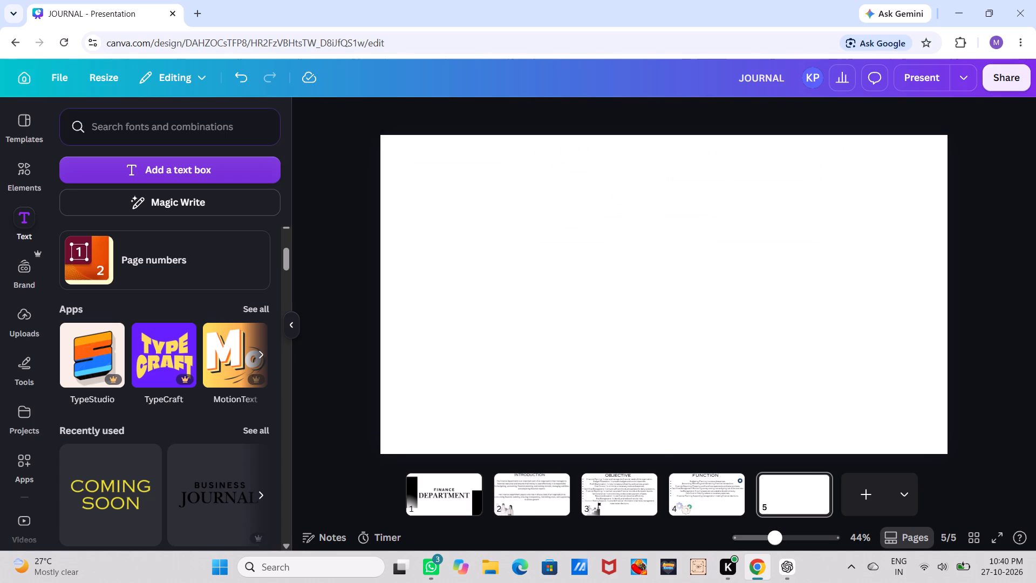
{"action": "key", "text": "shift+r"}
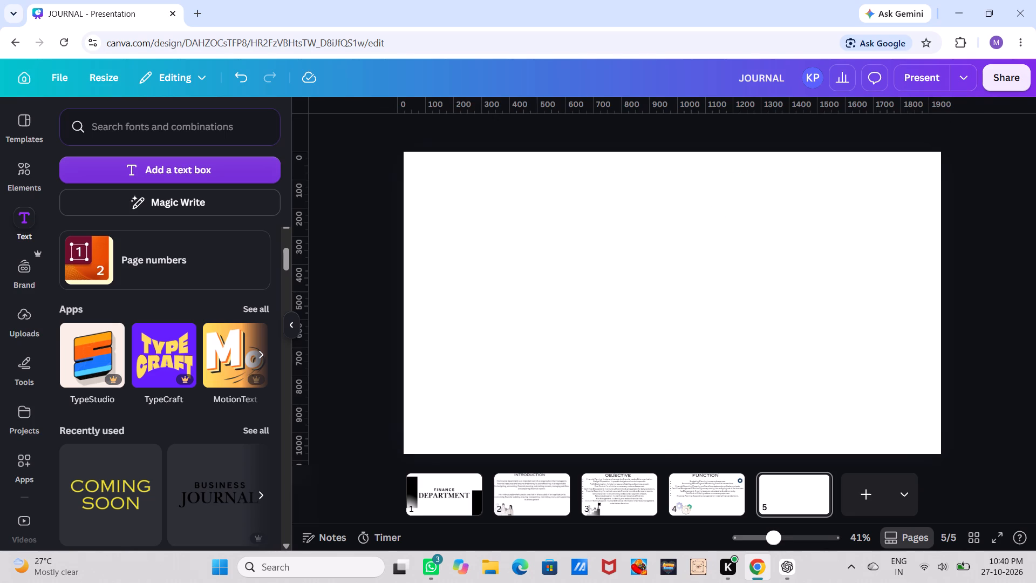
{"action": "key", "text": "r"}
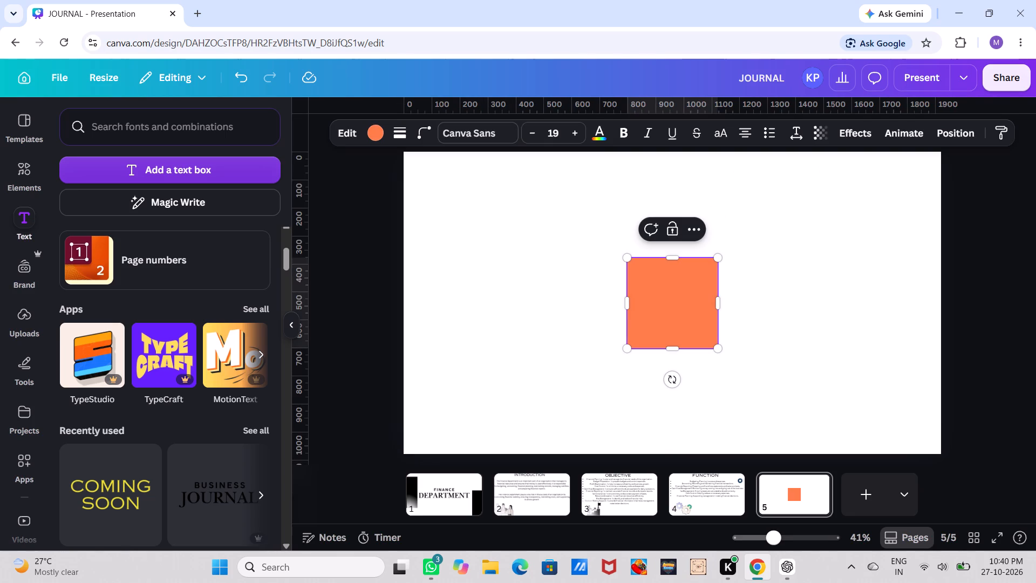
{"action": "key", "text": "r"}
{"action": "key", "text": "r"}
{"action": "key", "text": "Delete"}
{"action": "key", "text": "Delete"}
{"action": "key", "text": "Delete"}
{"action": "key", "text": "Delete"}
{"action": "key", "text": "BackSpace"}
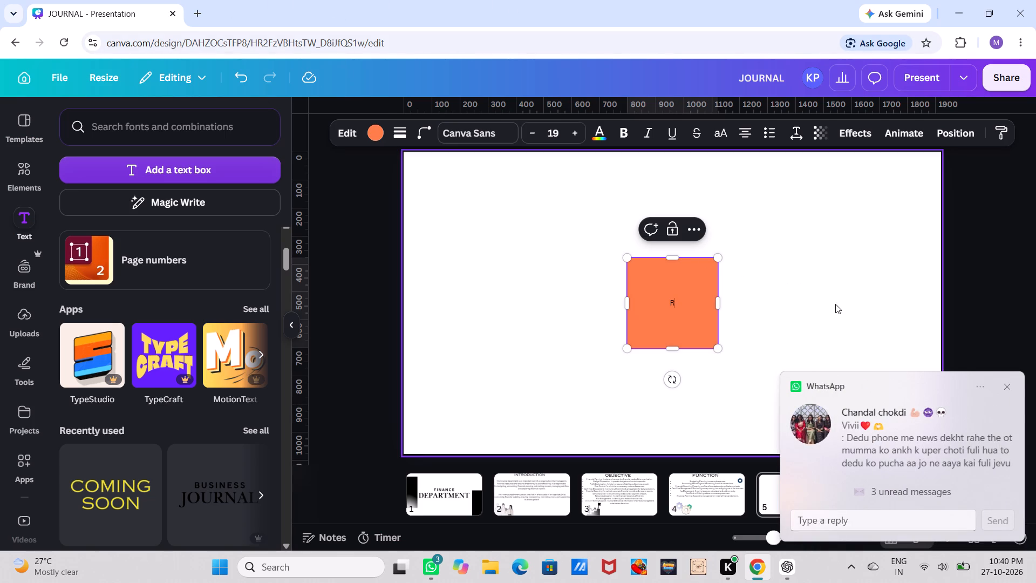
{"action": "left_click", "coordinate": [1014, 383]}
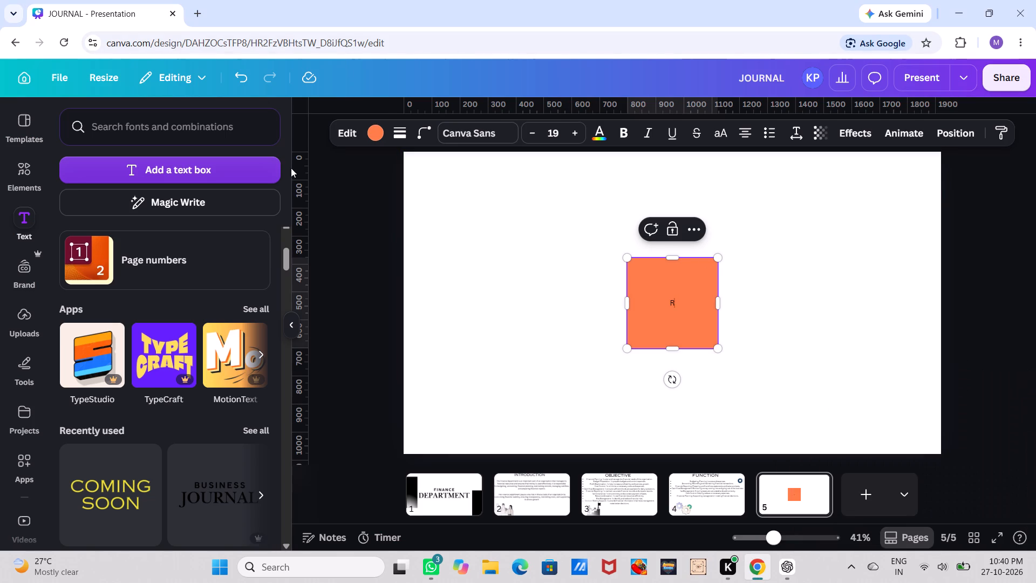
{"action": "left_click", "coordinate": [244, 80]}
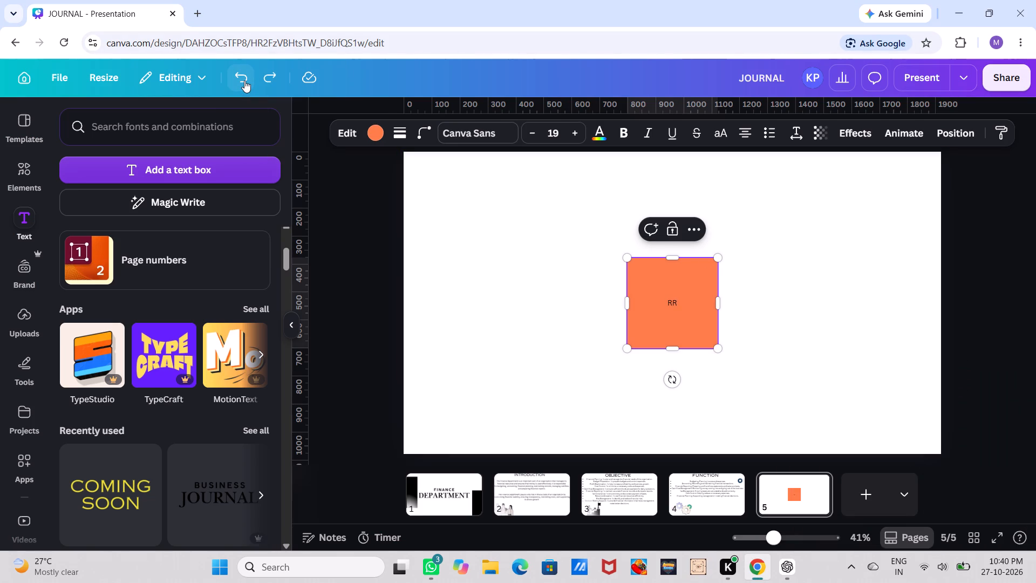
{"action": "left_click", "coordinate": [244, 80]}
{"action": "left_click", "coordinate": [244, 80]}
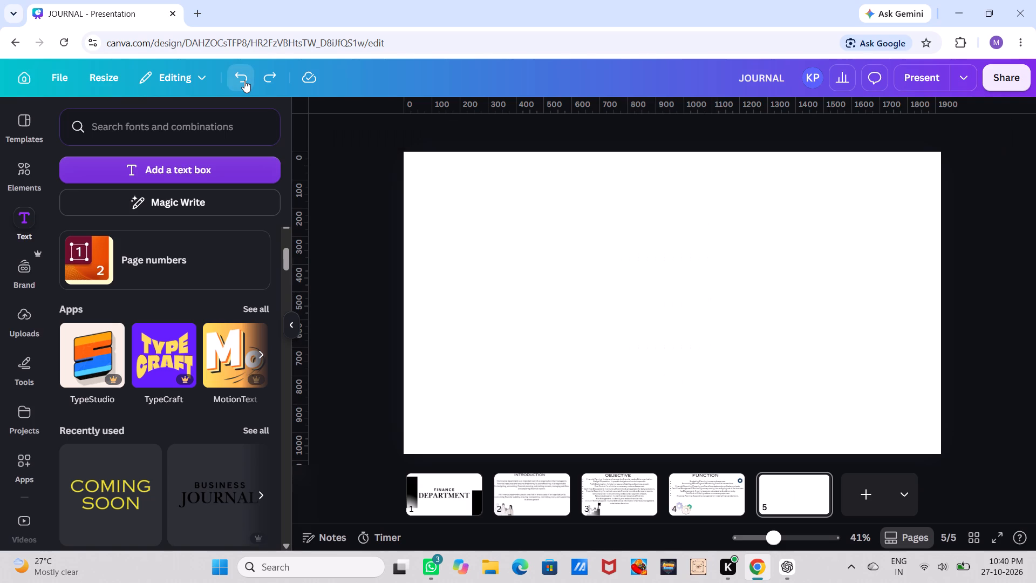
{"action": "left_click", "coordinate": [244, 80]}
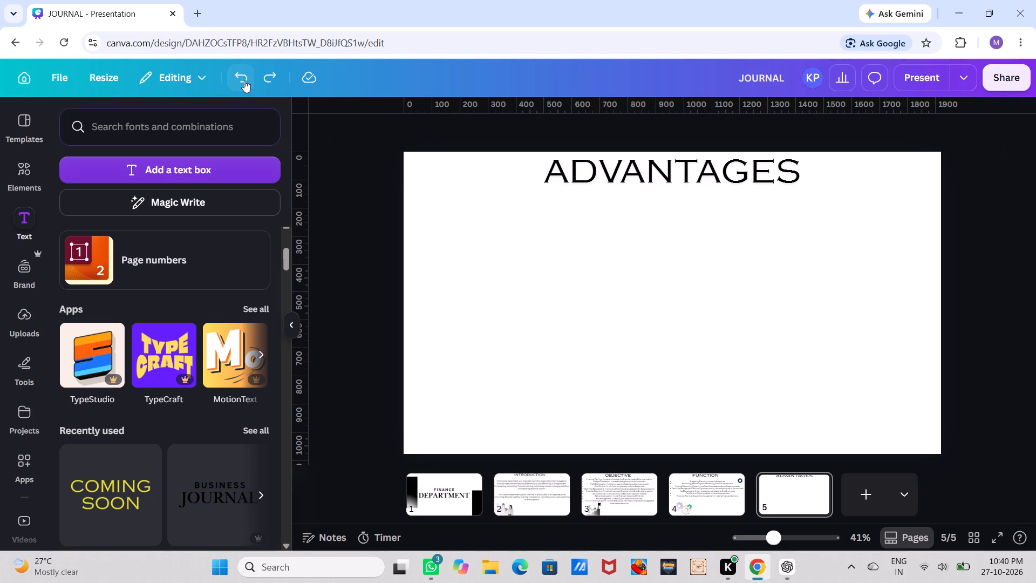
Open the ADVANTAGES heading on slide 5 for text editing at the end of the word.
{"action": "left_click", "coordinate": [737, 164]}
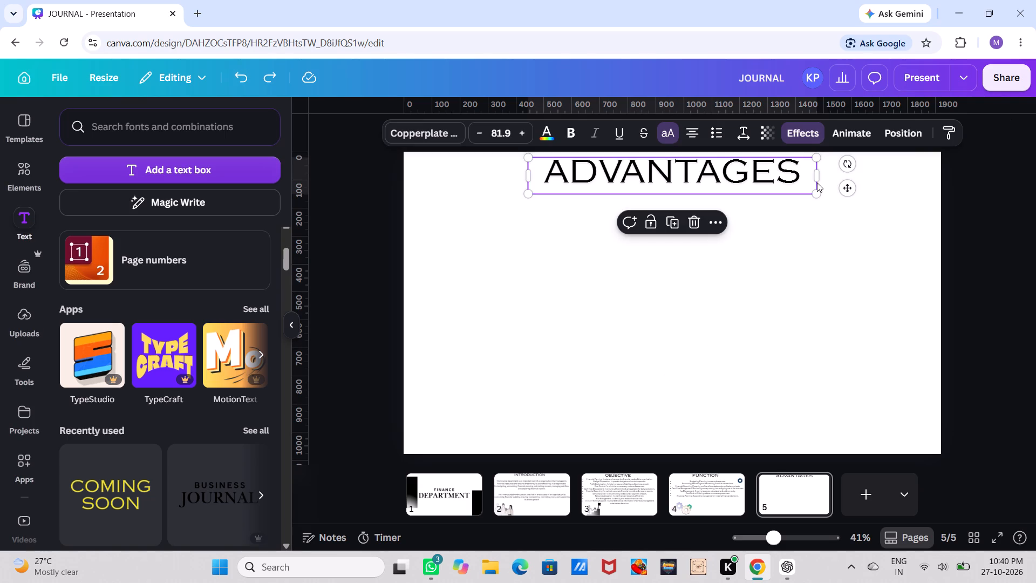
{"action": "left_click", "coordinate": [806, 182]}
{"action": "key", "text": "Delete"}
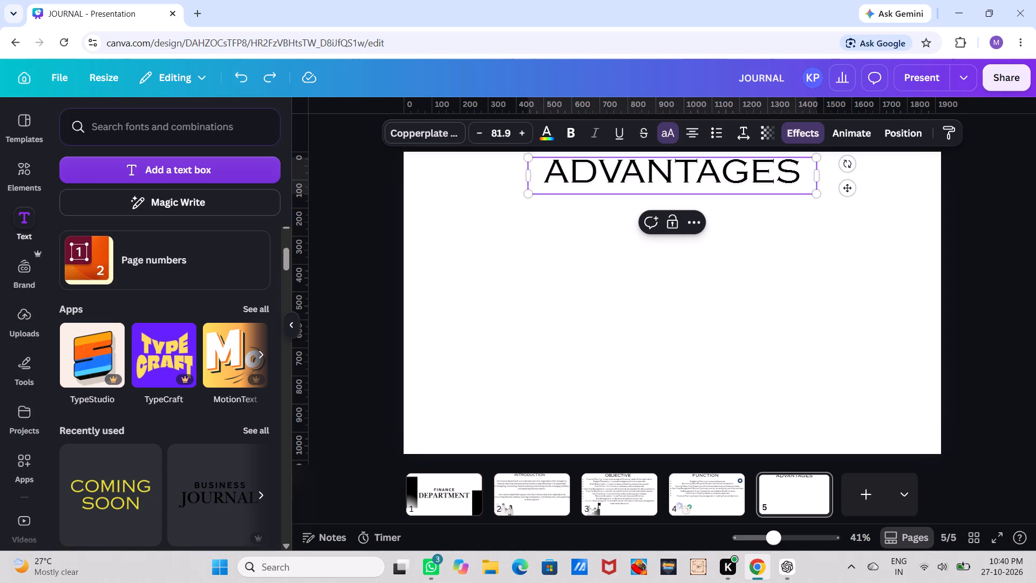
Replace the ADVANTAGES heading text with "ROLE OF FINANCE DEPARTMENT".
{"action": "key", "text": "BackSpace"}
{"action": "key", "text": "BackSpace"}
{"action": "key", "text": "BackSpace"}
{"action": "key", "text": "BackSpace"}
{"action": "key", "text": "BackSpace"}
{"action": "key", "text": "BackSpace"}
{"action": "key", "text": "BackSpace"}
{"action": "key", "text": "BackSpace"}
{"action": "key", "text": "BackSpace"}
{"action": "key", "text": "BackSpace"}
{"action": "key", "text": "BackSpace"}
{"action": "key", "text": "BackSpace"}
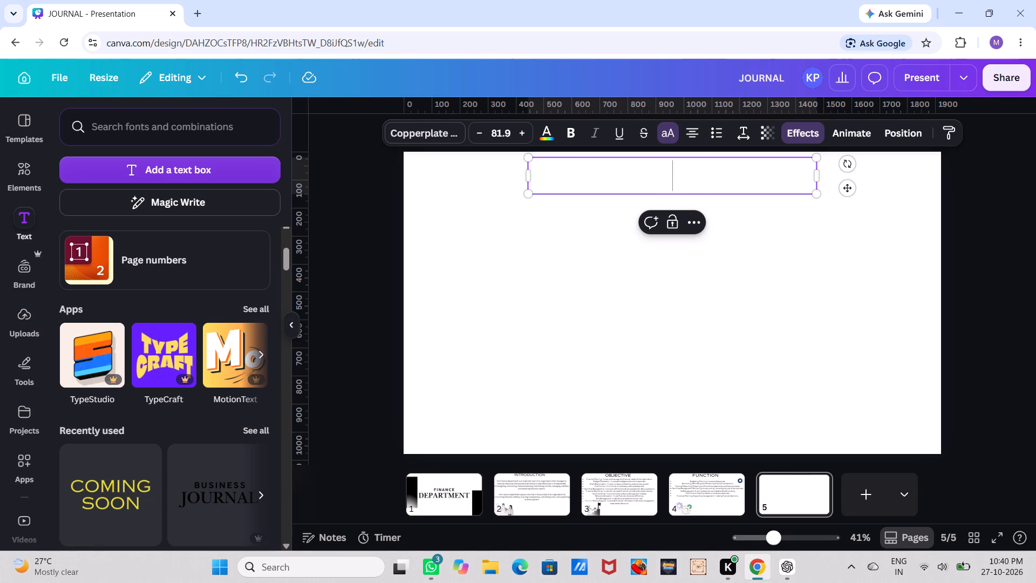
{"action": "type", "text": "ROLE OF FINANCE DEPARTMENT"}
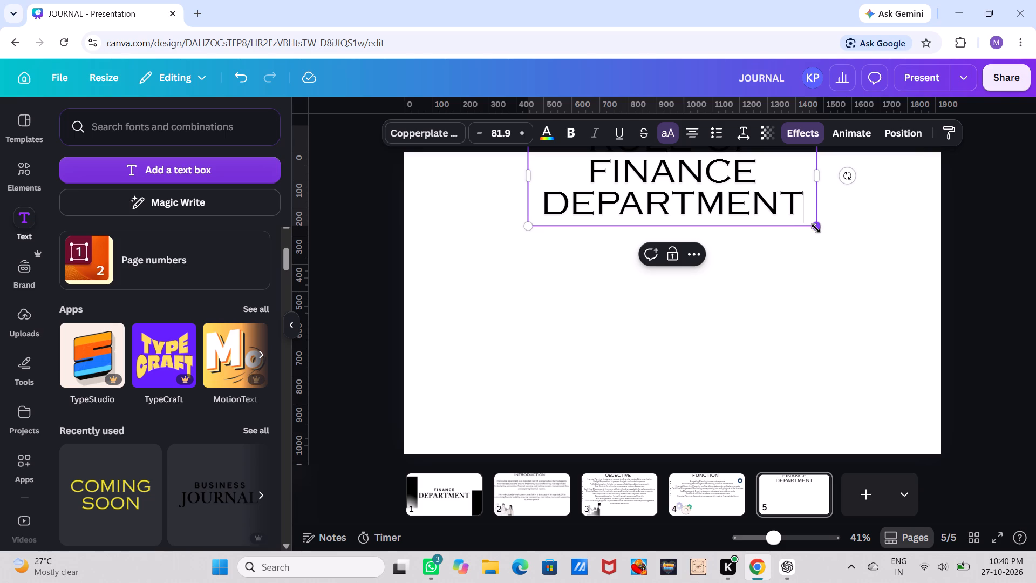
Move the heading down so all of its lines sit within slide 5.
{"action": "left_click", "coordinate": [801, 216]}
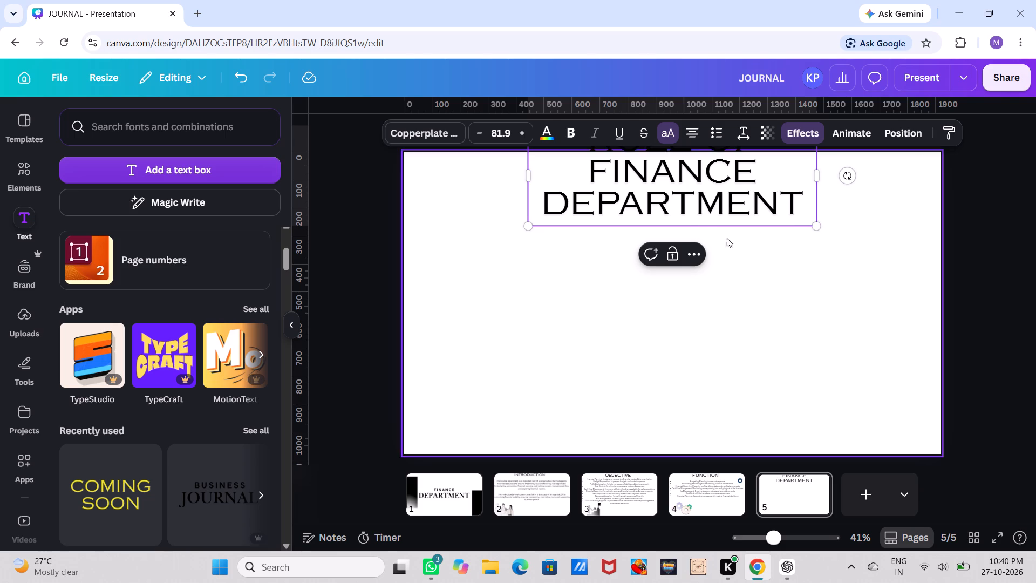
{"action": "left_click", "coordinate": [698, 225]}
{"action": "left_click", "coordinate": [698, 225]}
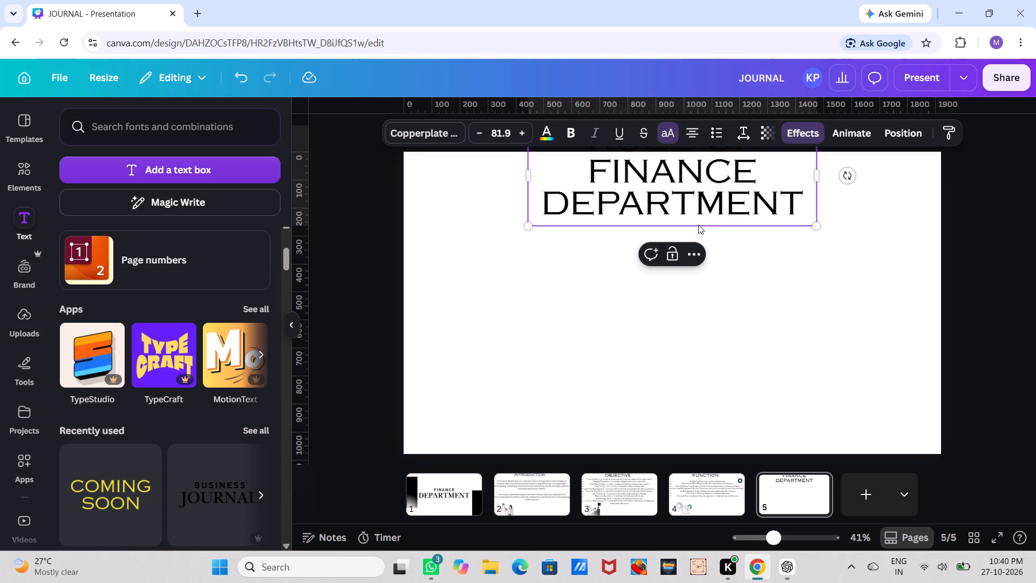
{"action": "left_click_drag", "start_coordinate": [698, 225], "coordinate": [698, 254]}
{"action": "left_click_drag", "start_coordinate": [694, 221], "coordinate": [696, 248]}
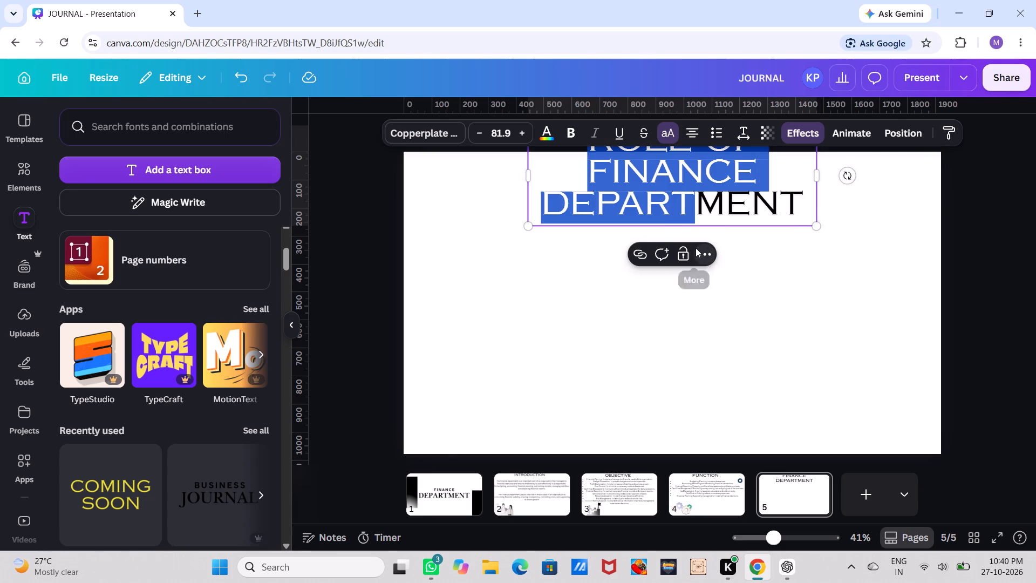
{"action": "left_click", "coordinate": [706, 228]}
{"action": "left_click_drag", "start_coordinate": [706, 228], "coordinate": [706, 248]}
{"action": "left_click", "coordinate": [709, 194]}
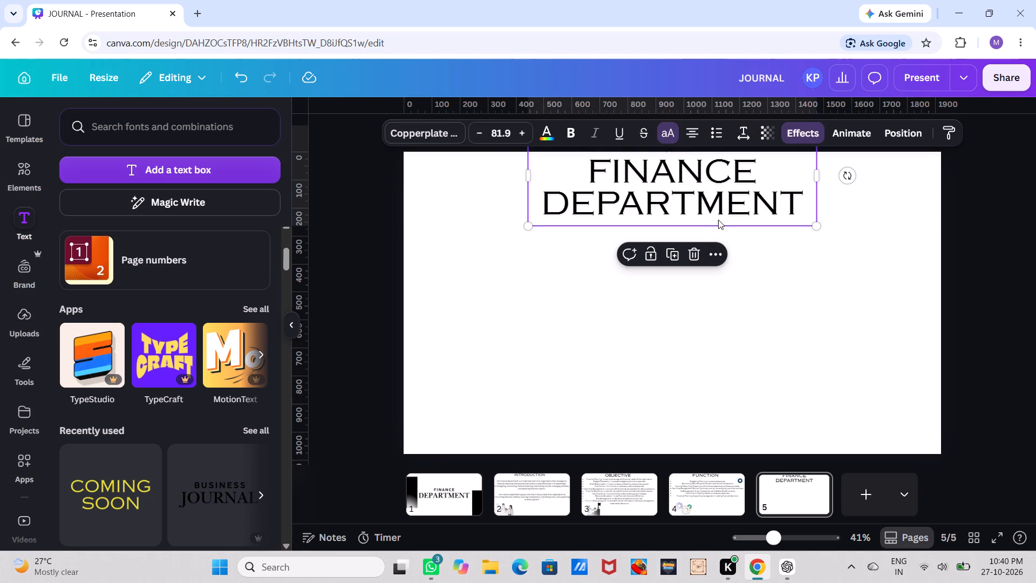
{"action": "left_click_drag", "start_coordinate": [710, 216], "coordinate": [707, 264]}
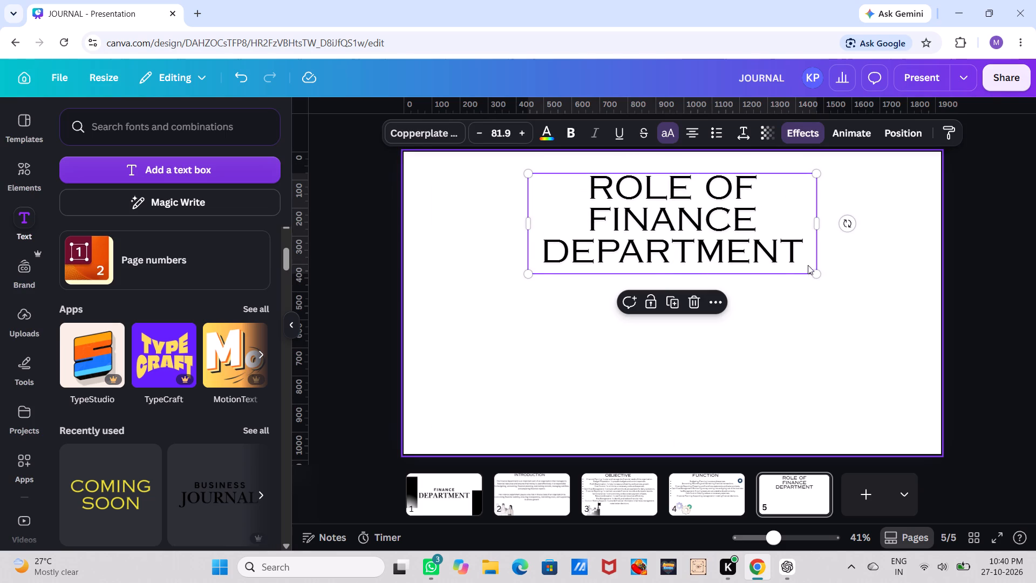
Shift the heading sideways, widen its text box so the text fits on two lines, and scale it down.
{"action": "left_click_drag", "start_coordinate": [812, 265], "coordinate": [724, 265]}
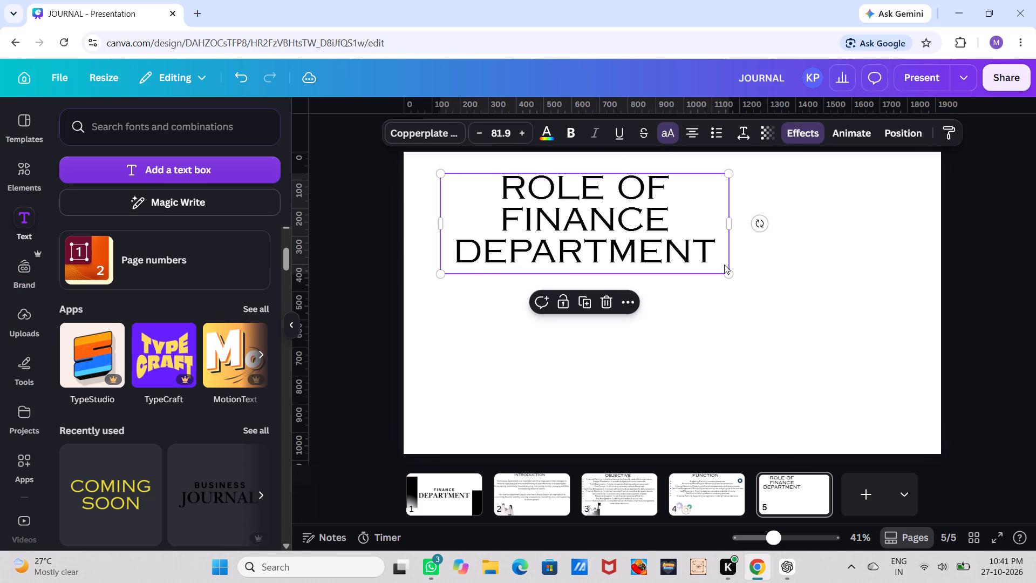
{"action": "left_click_drag", "start_coordinate": [731, 225], "coordinate": [796, 233]}
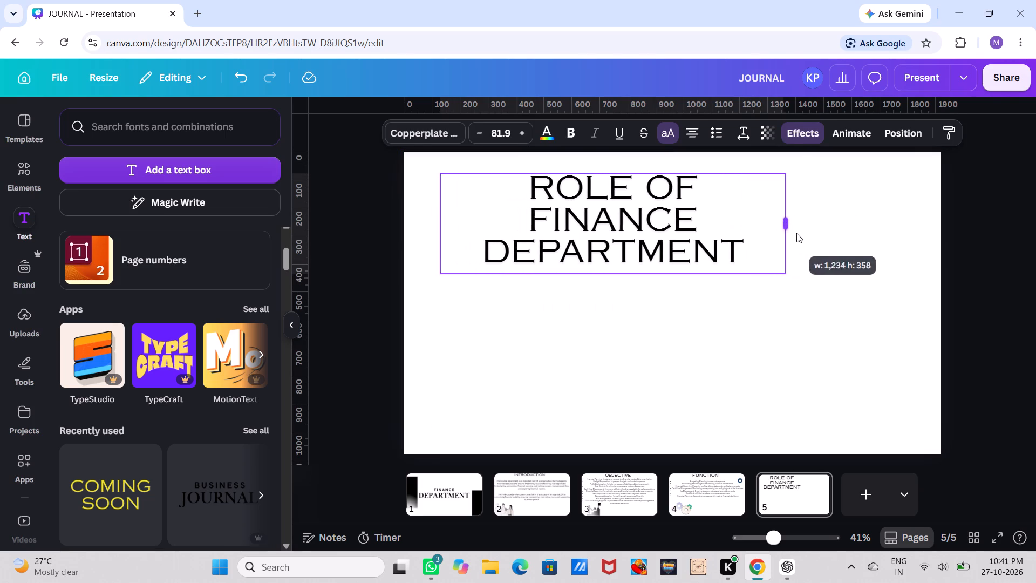
{"action": "left_click_drag", "start_coordinate": [796, 233], "coordinate": [867, 228]}
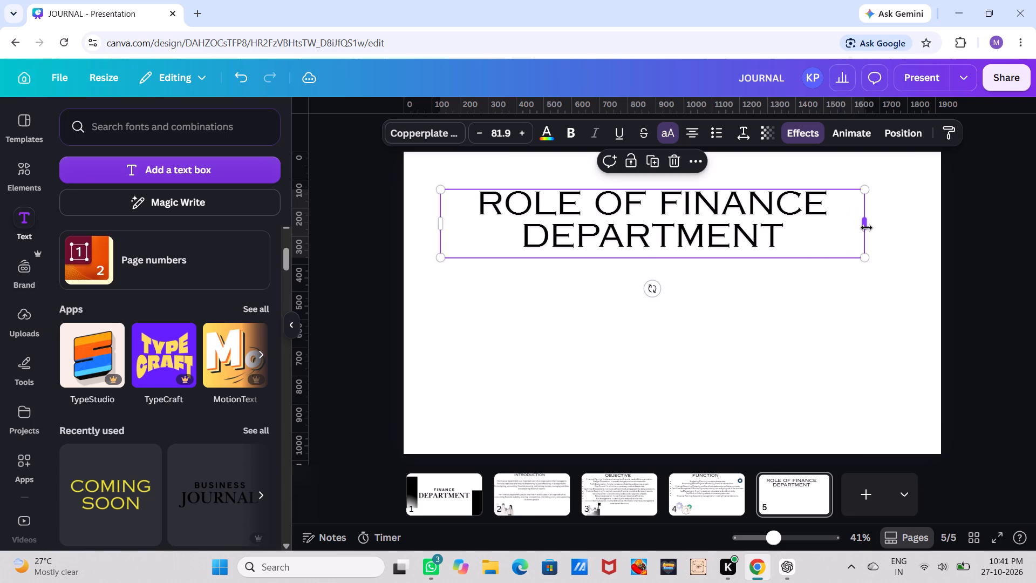
{"action": "left_click_drag", "start_coordinate": [864, 258], "coordinate": [754, 220]}
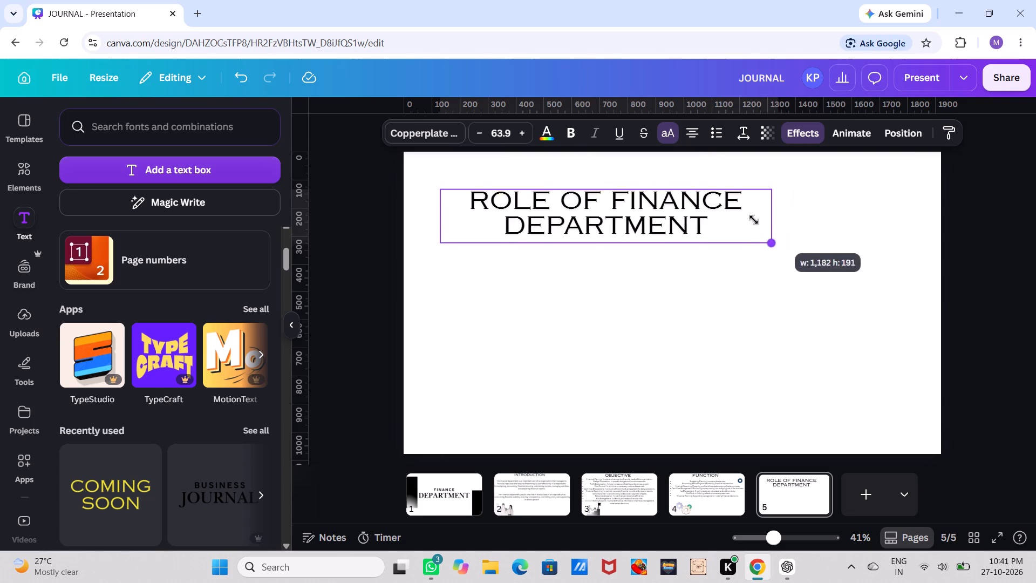
Scale the ROLE OF FINANCE DEPARTMENT heading down to about size 50.8 and place it roughly centred just below slide 5's top edge.
{"action": "left_click_drag", "start_coordinate": [754, 220], "coordinate": [707, 207]}
{"action": "left_click_drag", "start_coordinate": [660, 206], "coordinate": [739, 179]}
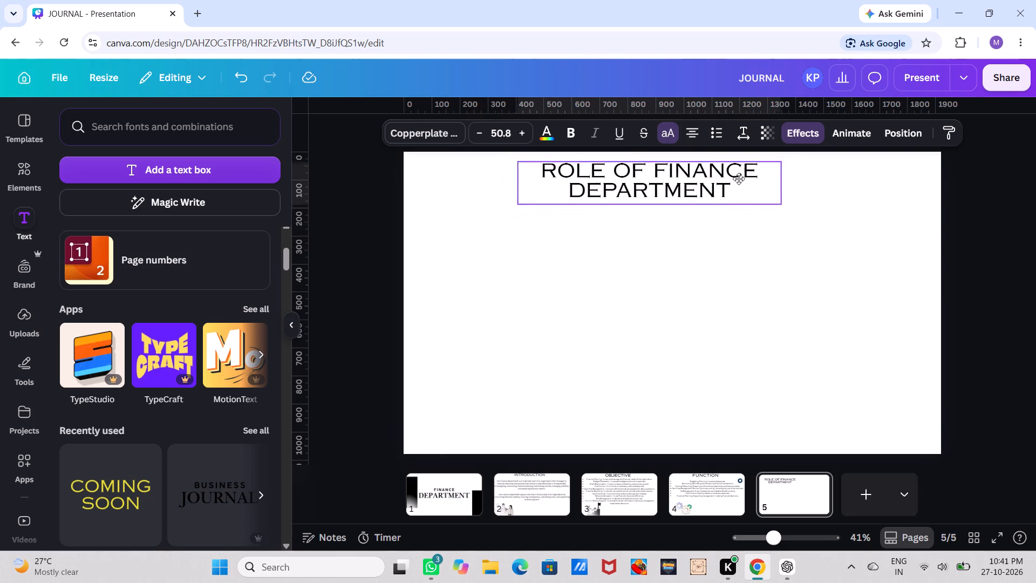
{"action": "left_click_drag", "start_coordinate": [739, 179], "coordinate": [753, 171]}
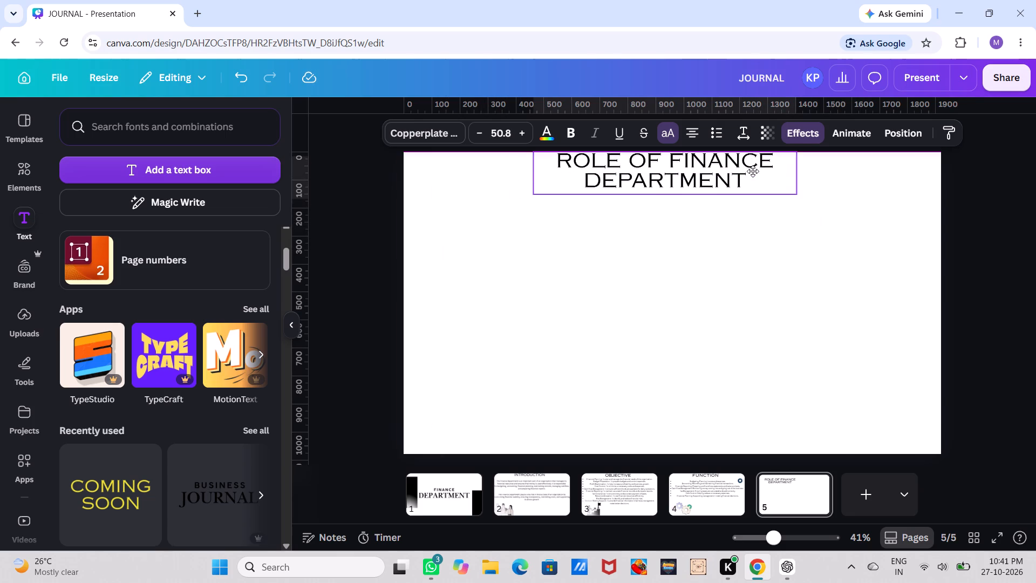
{"action": "left_click_drag", "start_coordinate": [753, 171], "coordinate": [755, 177]}
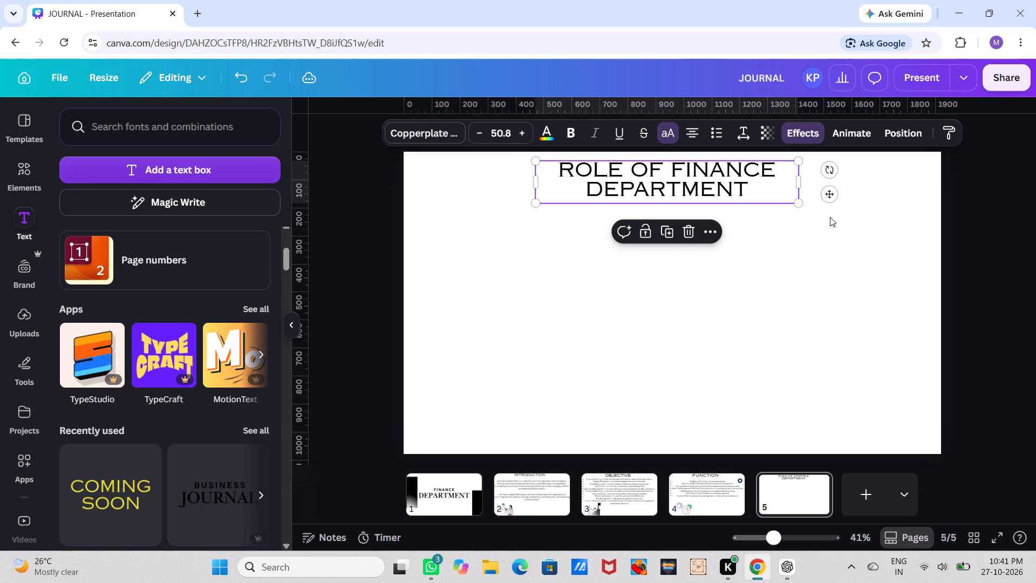
{"action": "left_click", "coordinate": [966, 246]}
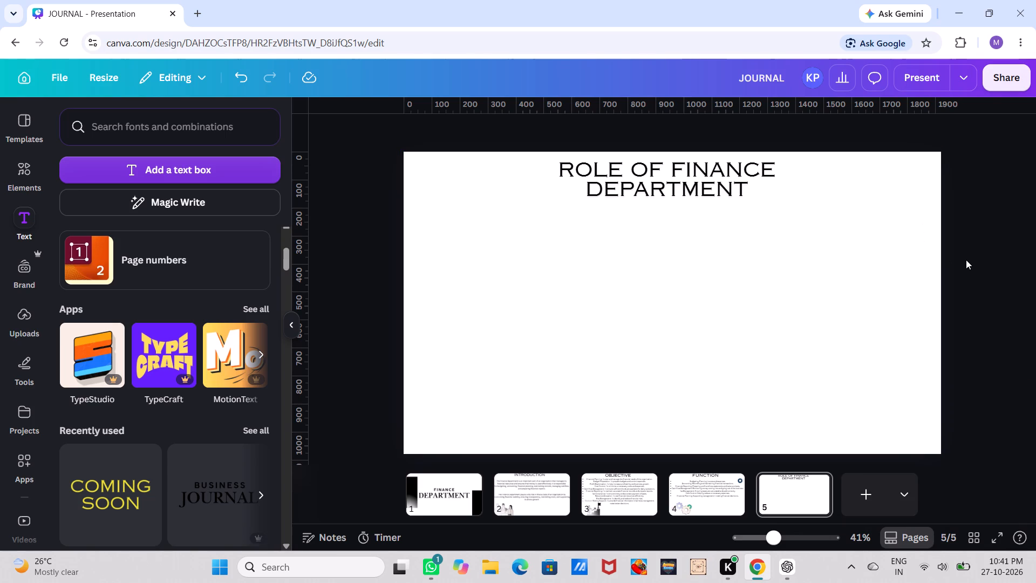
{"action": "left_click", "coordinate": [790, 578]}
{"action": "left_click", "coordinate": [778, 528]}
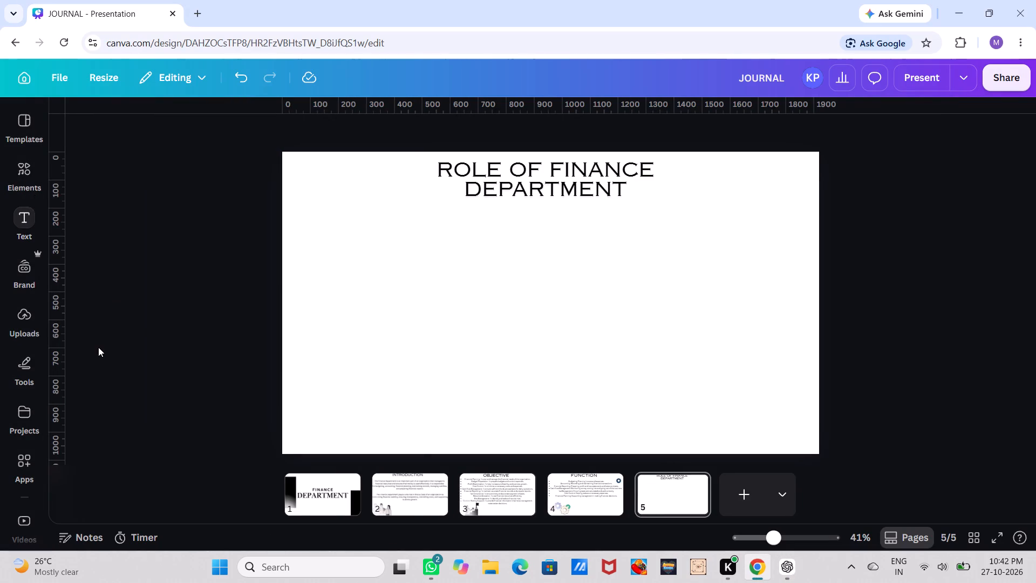
{"action": "left_click", "coordinate": [7, 212]}
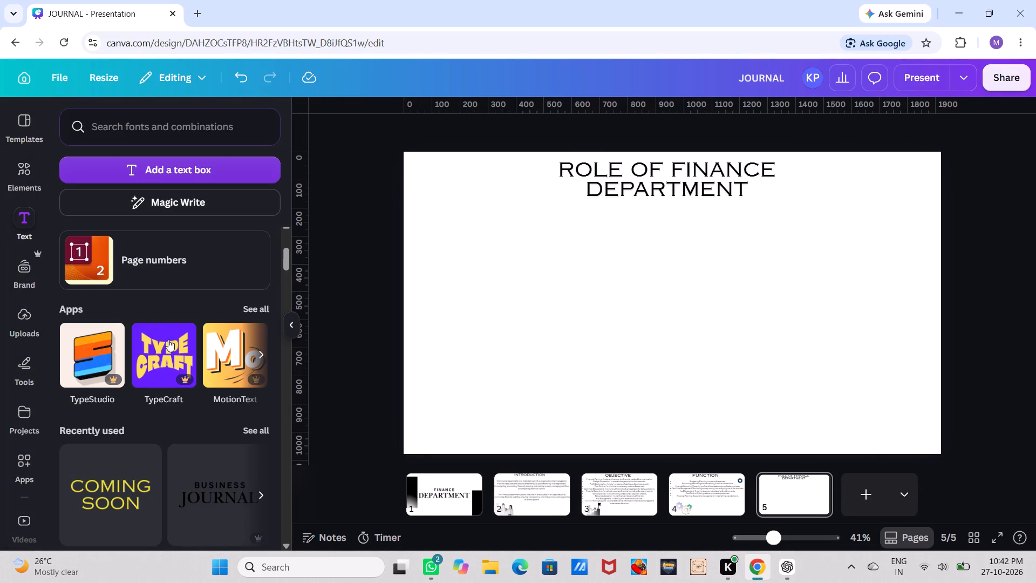
{"action": "left_click_drag", "start_coordinate": [283, 265], "coordinate": [282, 226]}
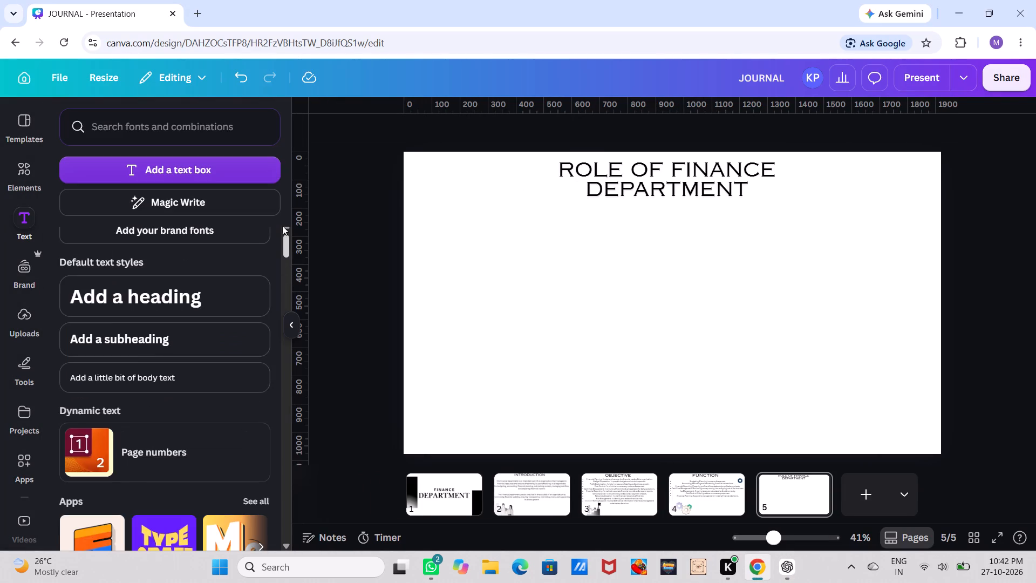
{"action": "left_click_drag", "start_coordinate": [282, 226], "coordinate": [261, 157]}
{"action": "left_click", "coordinate": [162, 417]}
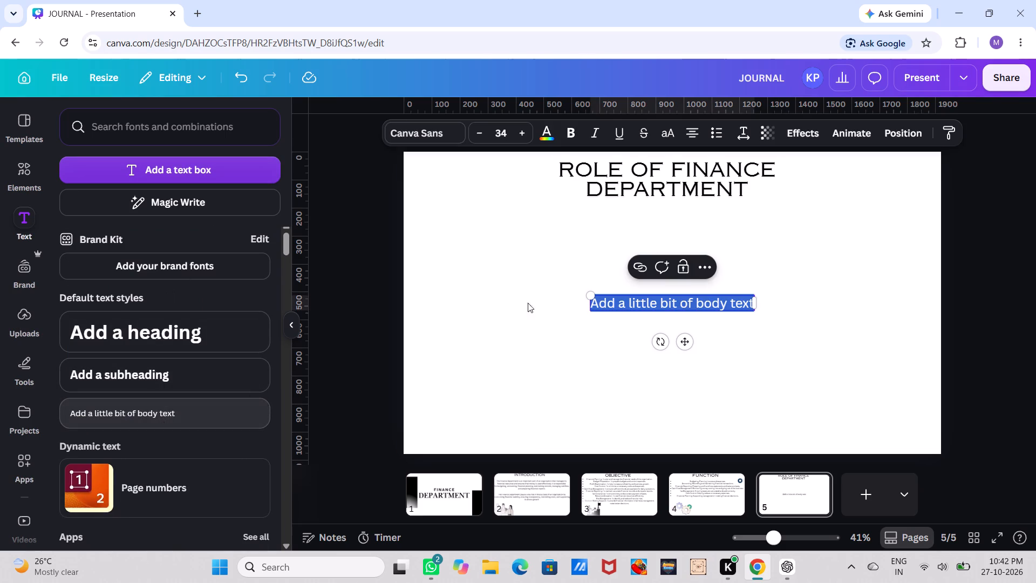
{"action": "key", "text": "Delete"}
{"action": "key", "text": "ctrl+v"}
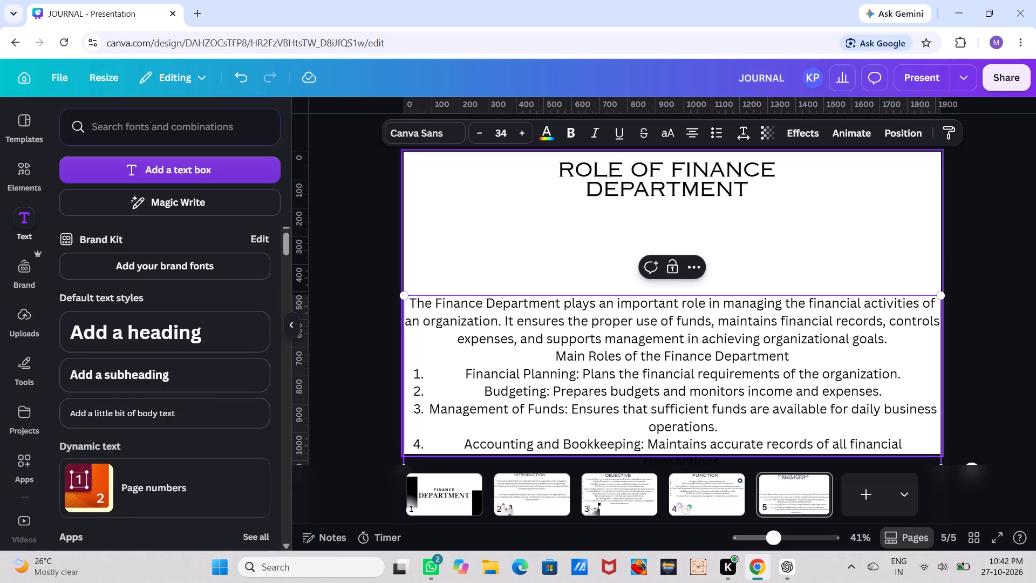
Move the pasted body text up to sit directly beneath the ROLE OF FINANCE DEPARTMENT heading.
{"action": "left_click", "coordinate": [694, 294]}
{"action": "left_click_drag", "start_coordinate": [690, 301], "coordinate": [694, 218]}
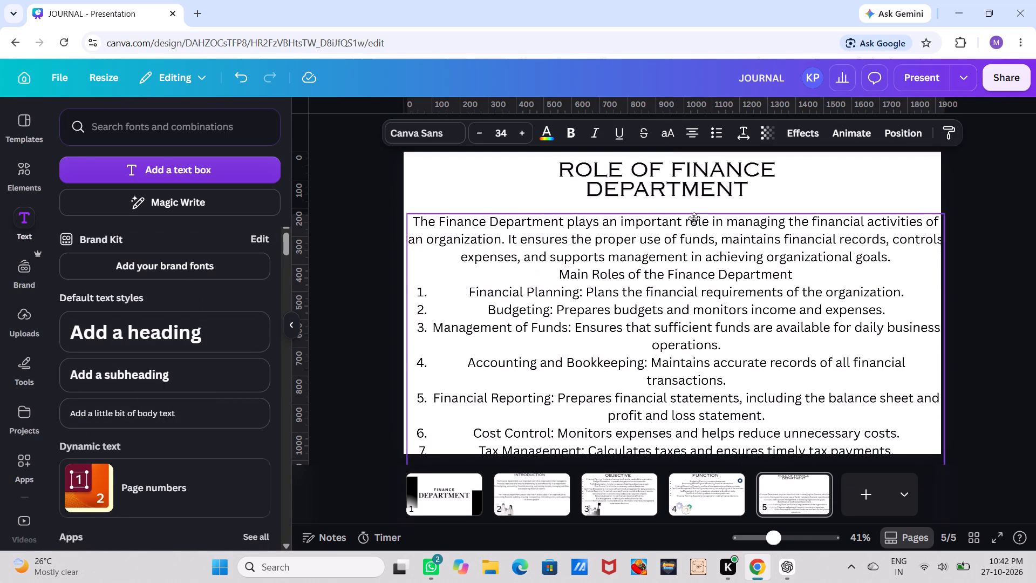
{"action": "left_click_drag", "start_coordinate": [694, 218], "coordinate": [691, 205]}
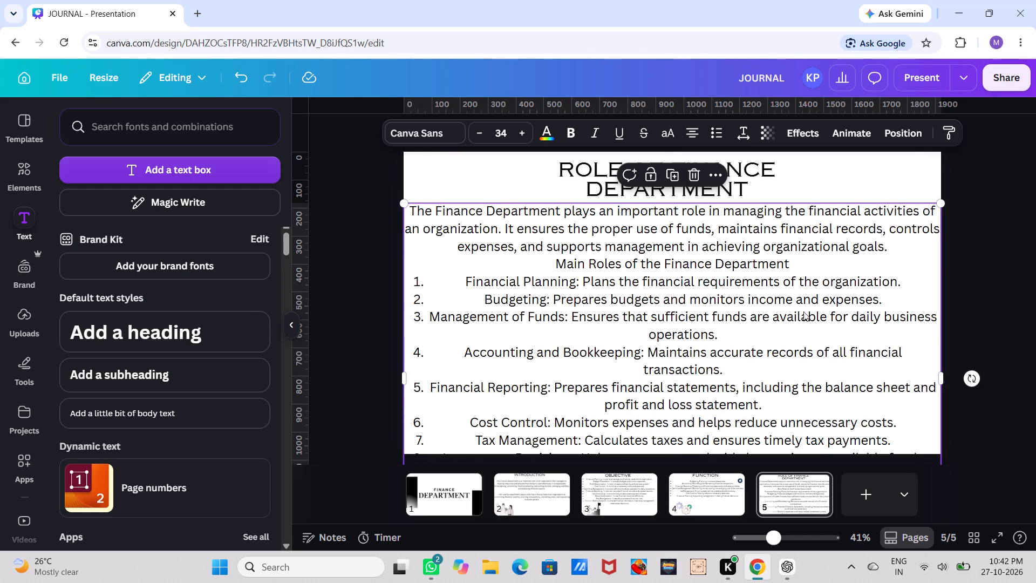
Shrink the body text box proportionally until its text size is about 19.8 and place it centred below the slide 5 heading.
{"action": "left_click_drag", "start_coordinate": [945, 464], "coordinate": [913, 423]}
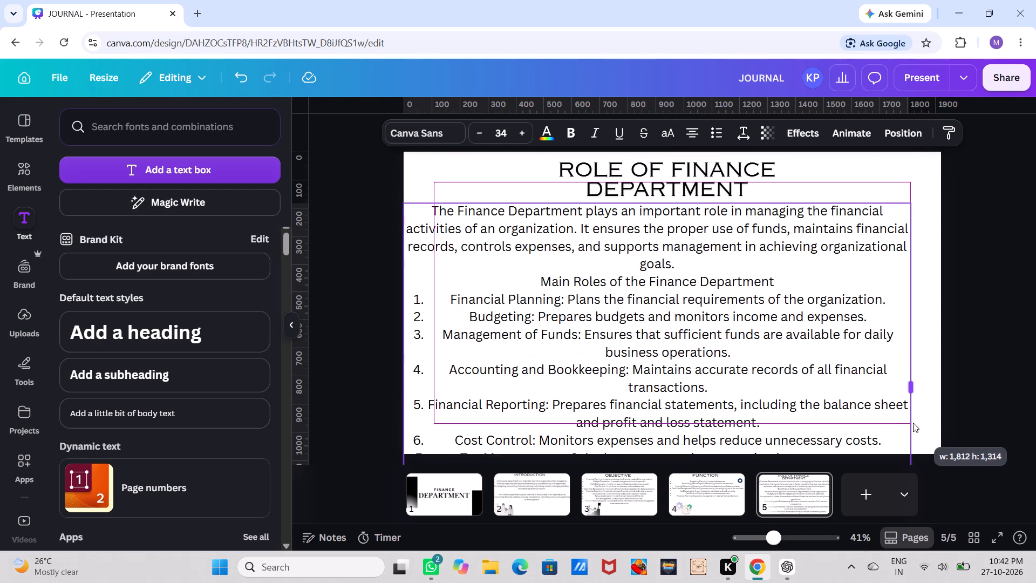
{"action": "left_click_drag", "start_coordinate": [913, 423], "coordinate": [912, 422]}
{"action": "left_click_drag", "start_coordinate": [912, 203], "coordinate": [885, 239]}
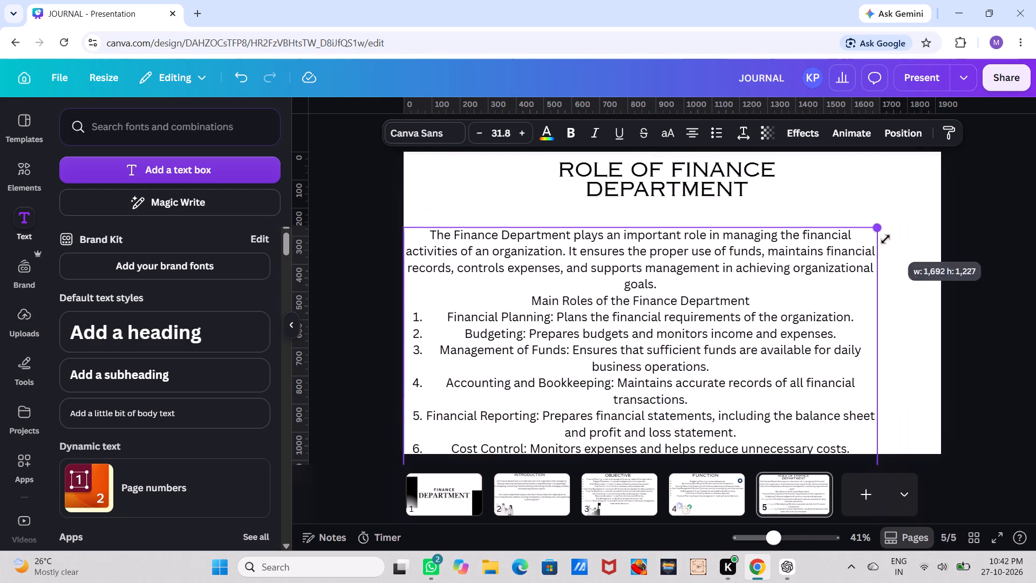
{"action": "left_click_drag", "start_coordinate": [885, 239], "coordinate": [880, 247]}
{"action": "left_click_drag", "start_coordinate": [823, 283], "coordinate": [849, 223]}
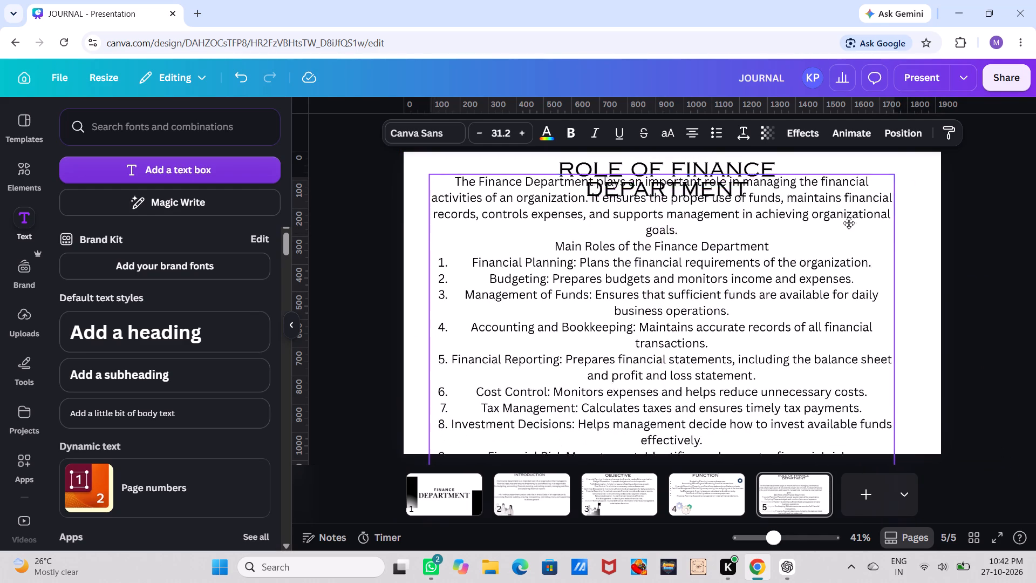
{"action": "left_click_drag", "start_coordinate": [849, 223], "coordinate": [846, 149]}
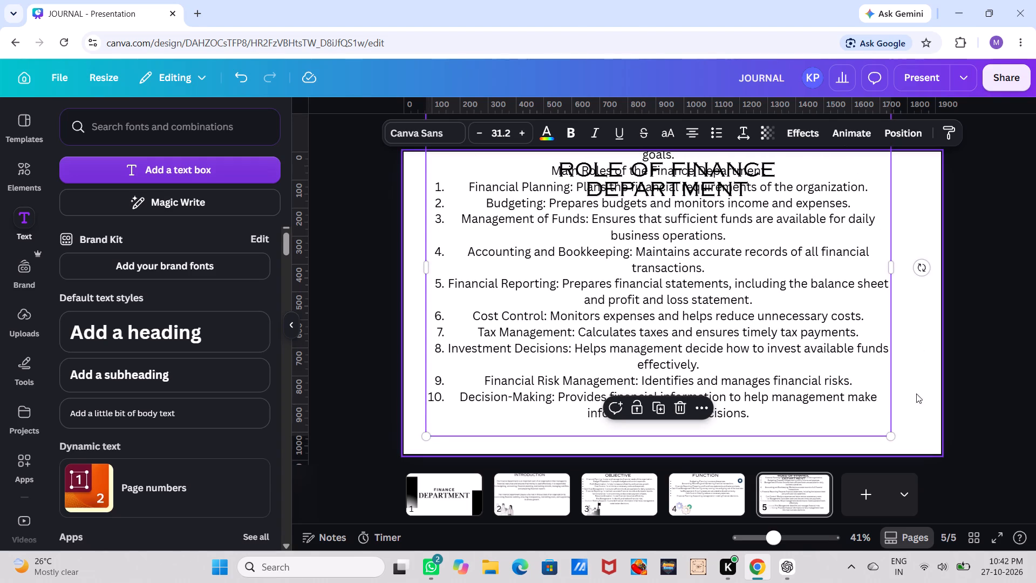
{"action": "left_click_drag", "start_coordinate": [886, 438], "coordinate": [820, 392]}
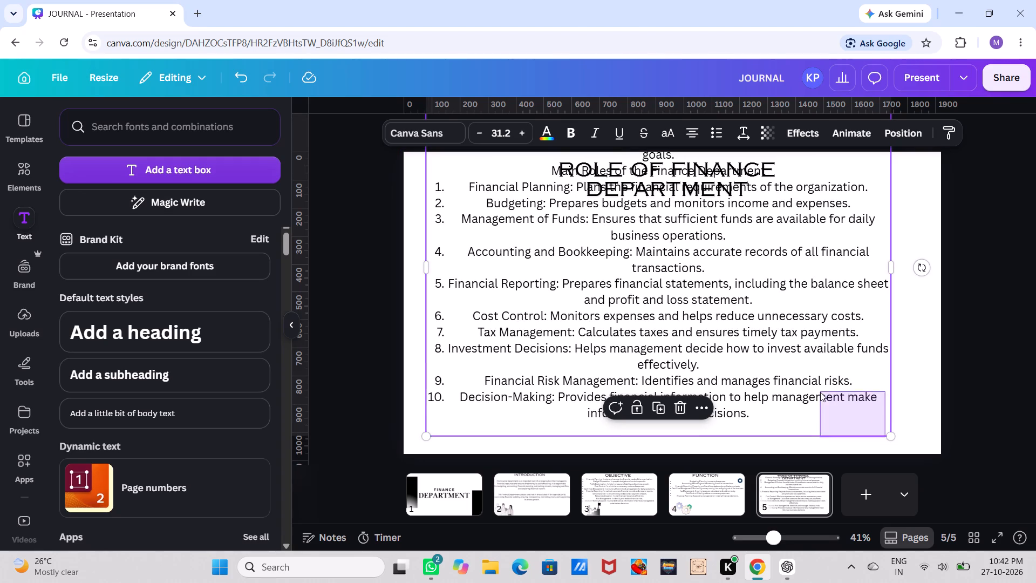
{"action": "left_click_drag", "start_coordinate": [820, 392], "coordinate": [861, 402]}
{"action": "left_click_drag", "start_coordinate": [894, 438], "coordinate": [823, 390]}
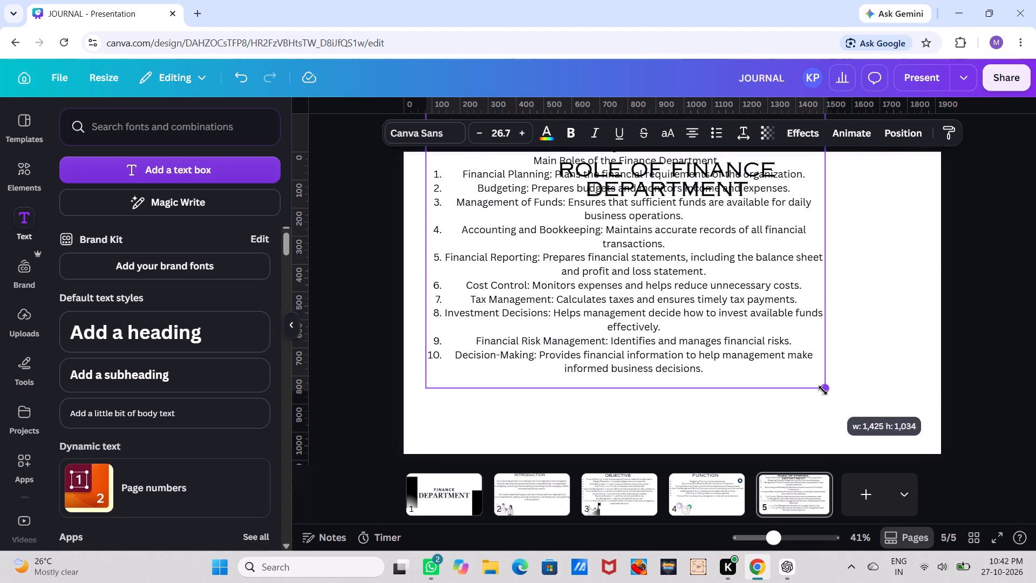
{"action": "left_click_drag", "start_coordinate": [823, 390], "coordinate": [822, 390]}
{"action": "left_click_drag", "start_coordinate": [767, 347], "coordinate": [812, 408]}
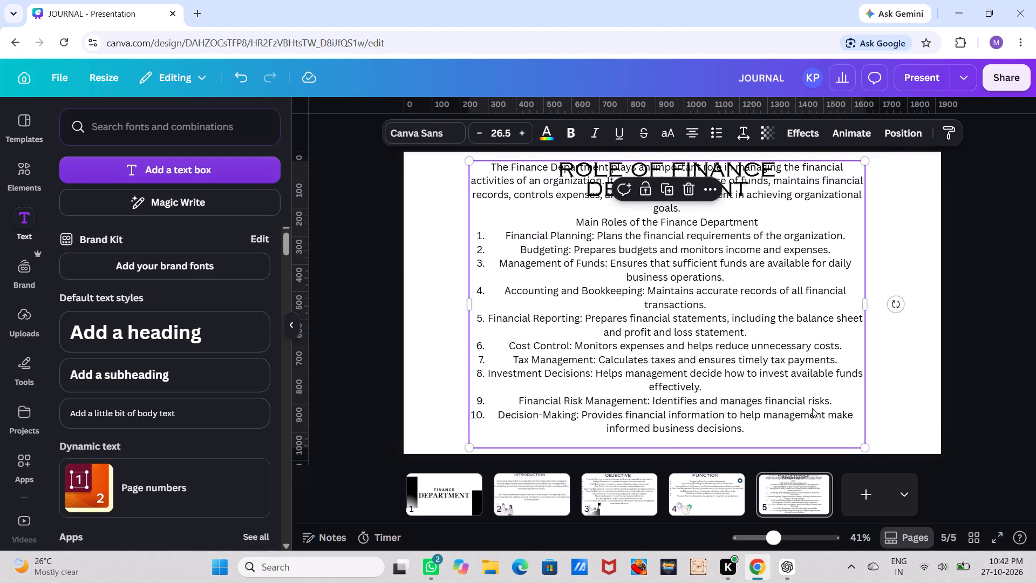
{"action": "left_click_drag", "start_coordinate": [866, 450], "coordinate": [757, 388]}
{"action": "left_click_drag", "start_coordinate": [698, 344], "coordinate": [746, 394]}
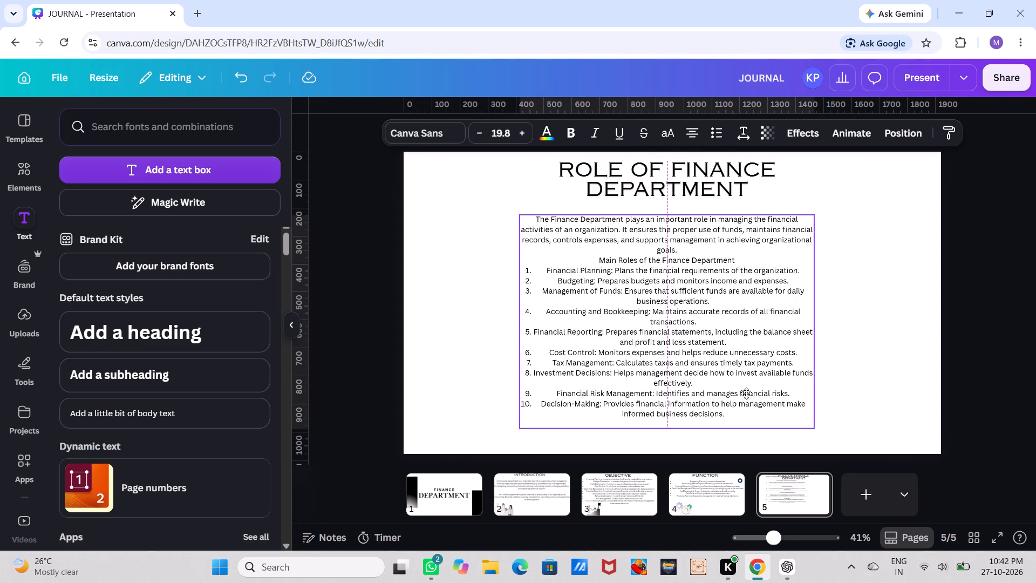
{"action": "left_click_drag", "start_coordinate": [746, 394], "coordinate": [745, 394]}
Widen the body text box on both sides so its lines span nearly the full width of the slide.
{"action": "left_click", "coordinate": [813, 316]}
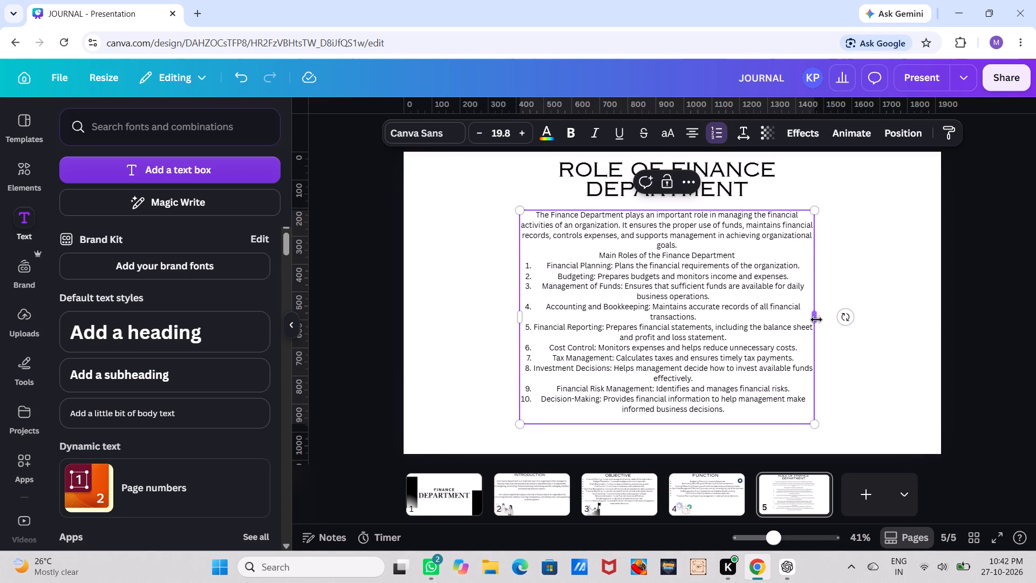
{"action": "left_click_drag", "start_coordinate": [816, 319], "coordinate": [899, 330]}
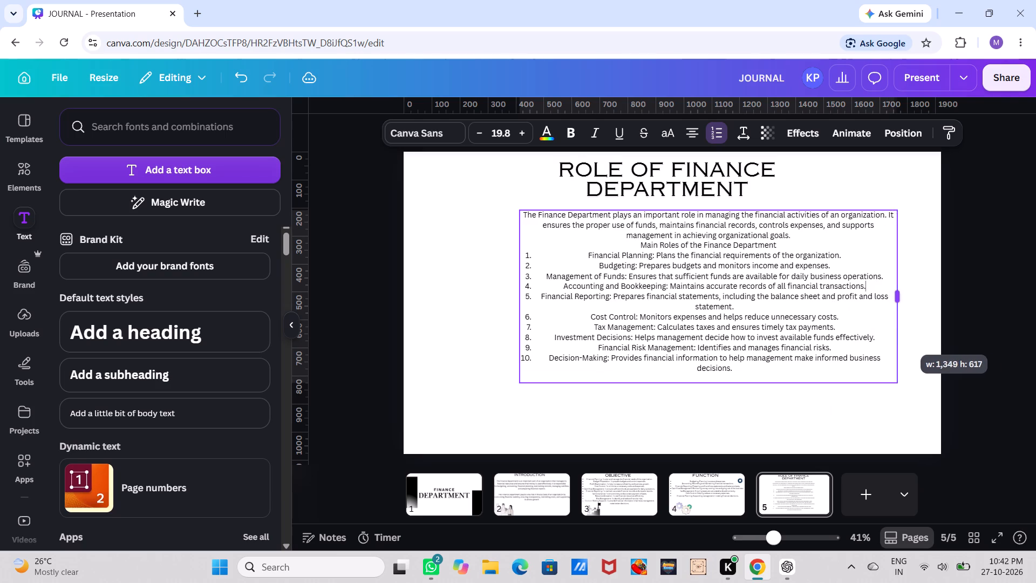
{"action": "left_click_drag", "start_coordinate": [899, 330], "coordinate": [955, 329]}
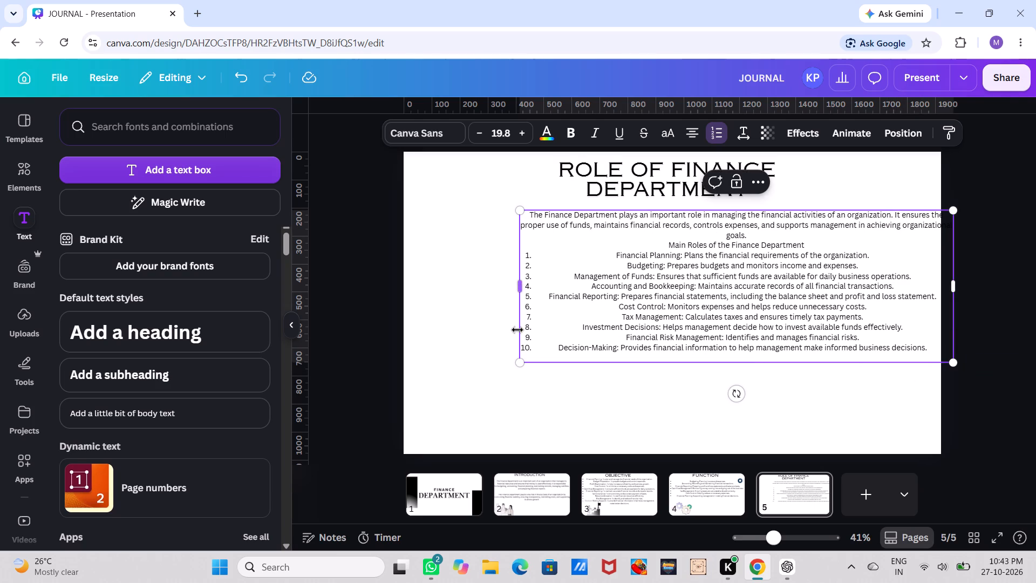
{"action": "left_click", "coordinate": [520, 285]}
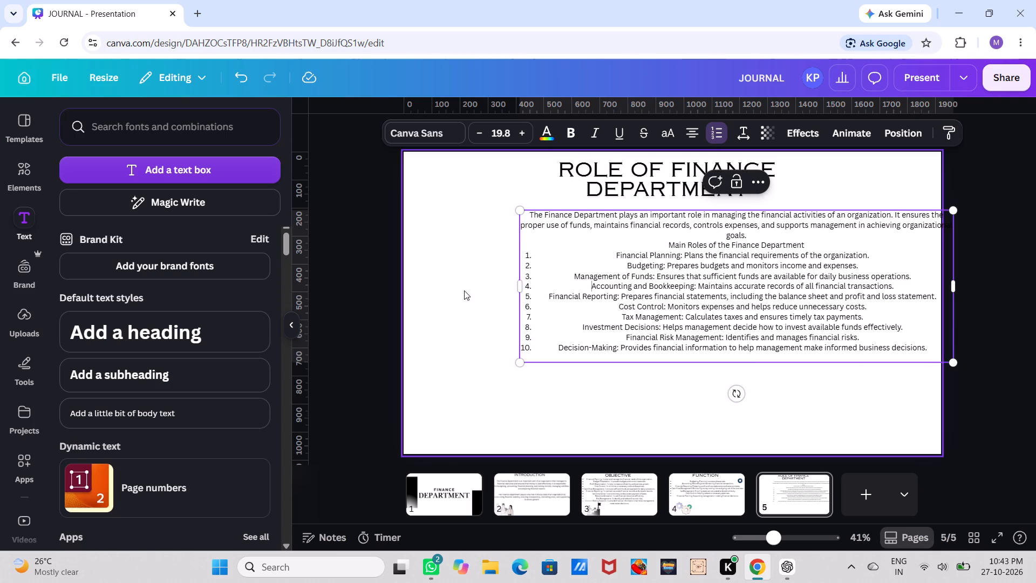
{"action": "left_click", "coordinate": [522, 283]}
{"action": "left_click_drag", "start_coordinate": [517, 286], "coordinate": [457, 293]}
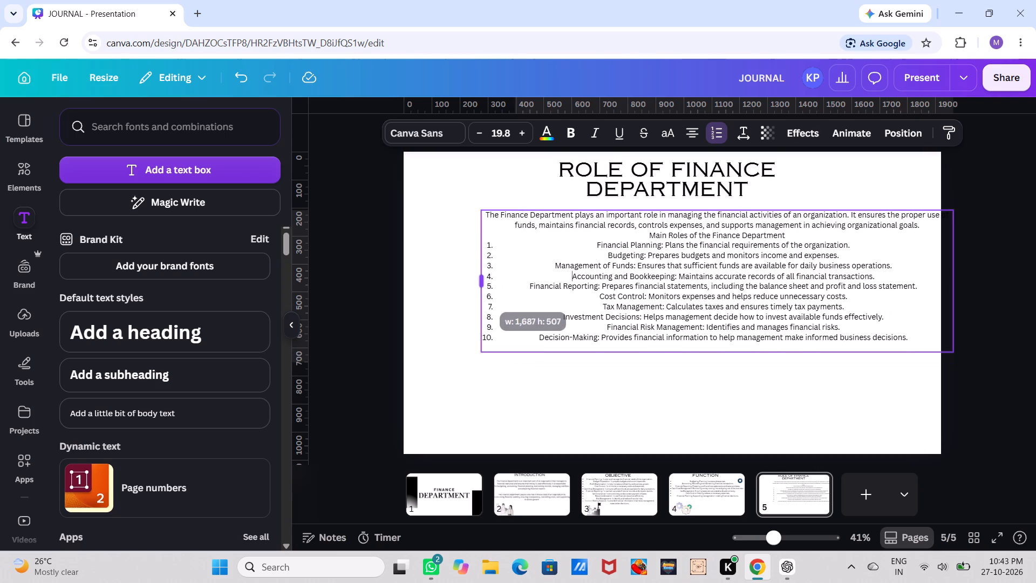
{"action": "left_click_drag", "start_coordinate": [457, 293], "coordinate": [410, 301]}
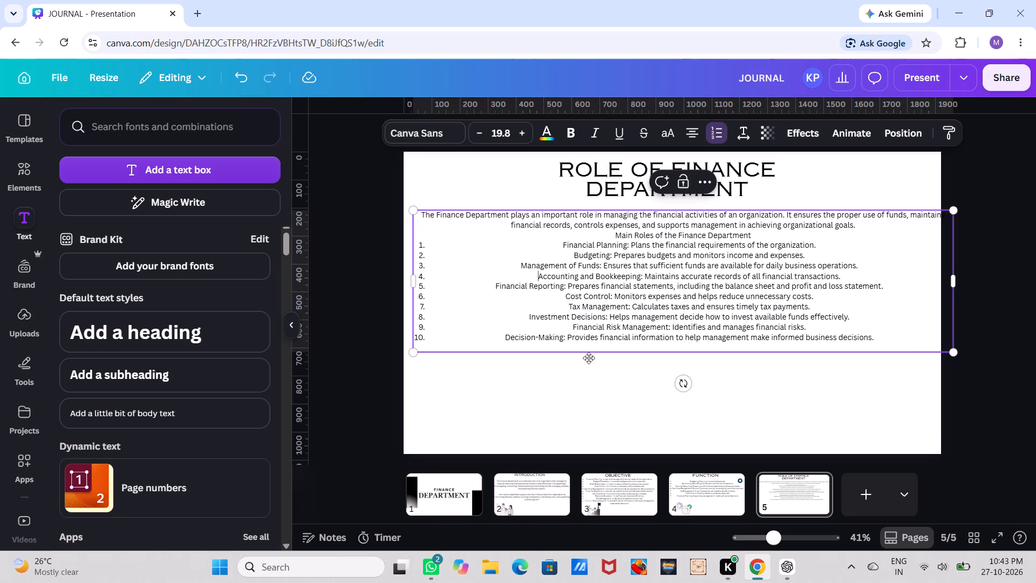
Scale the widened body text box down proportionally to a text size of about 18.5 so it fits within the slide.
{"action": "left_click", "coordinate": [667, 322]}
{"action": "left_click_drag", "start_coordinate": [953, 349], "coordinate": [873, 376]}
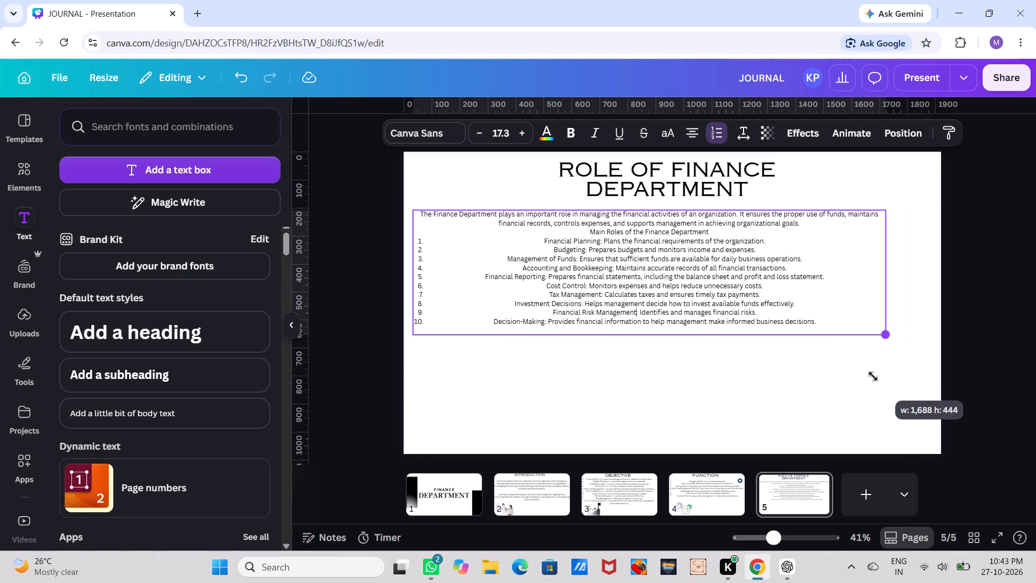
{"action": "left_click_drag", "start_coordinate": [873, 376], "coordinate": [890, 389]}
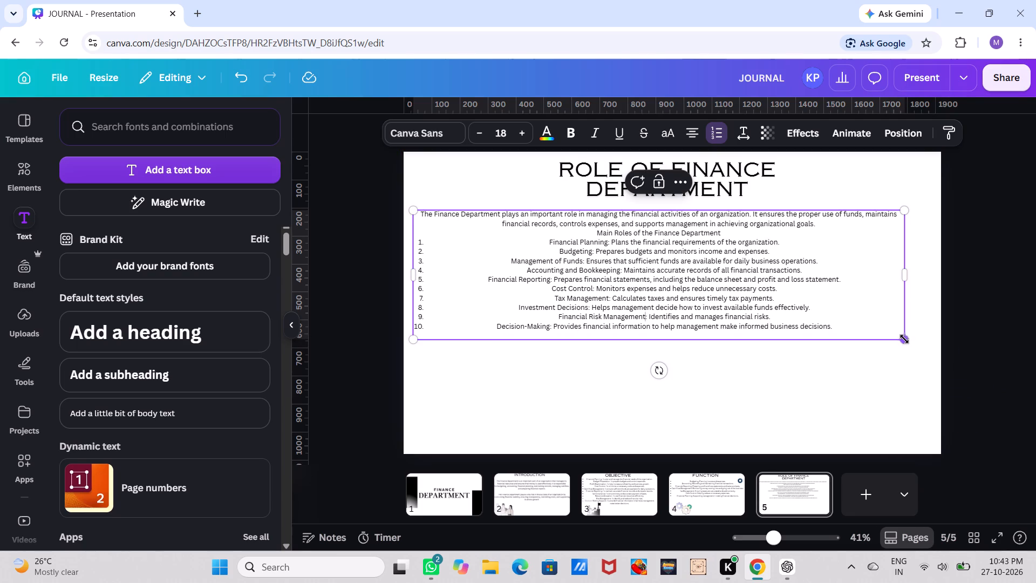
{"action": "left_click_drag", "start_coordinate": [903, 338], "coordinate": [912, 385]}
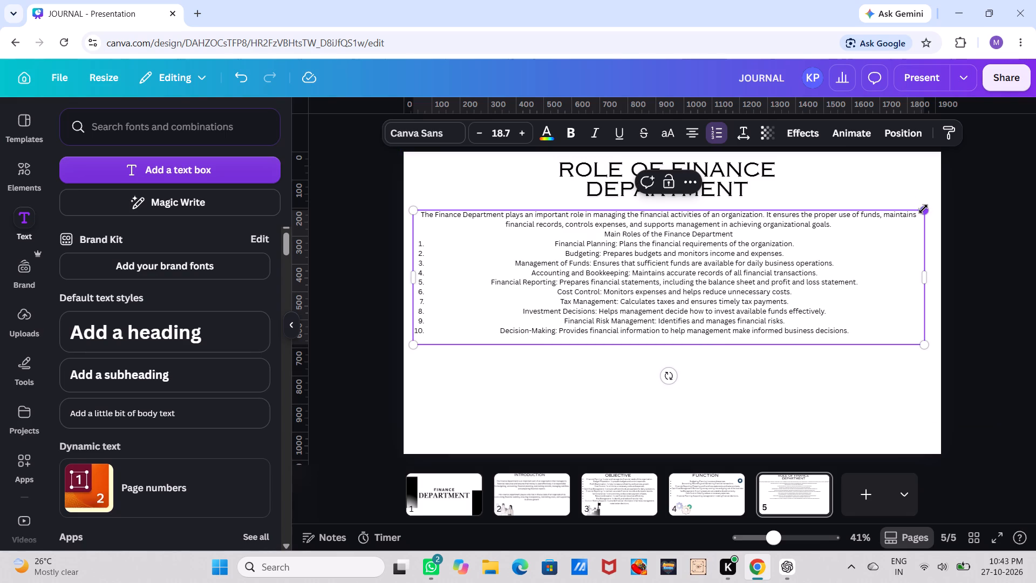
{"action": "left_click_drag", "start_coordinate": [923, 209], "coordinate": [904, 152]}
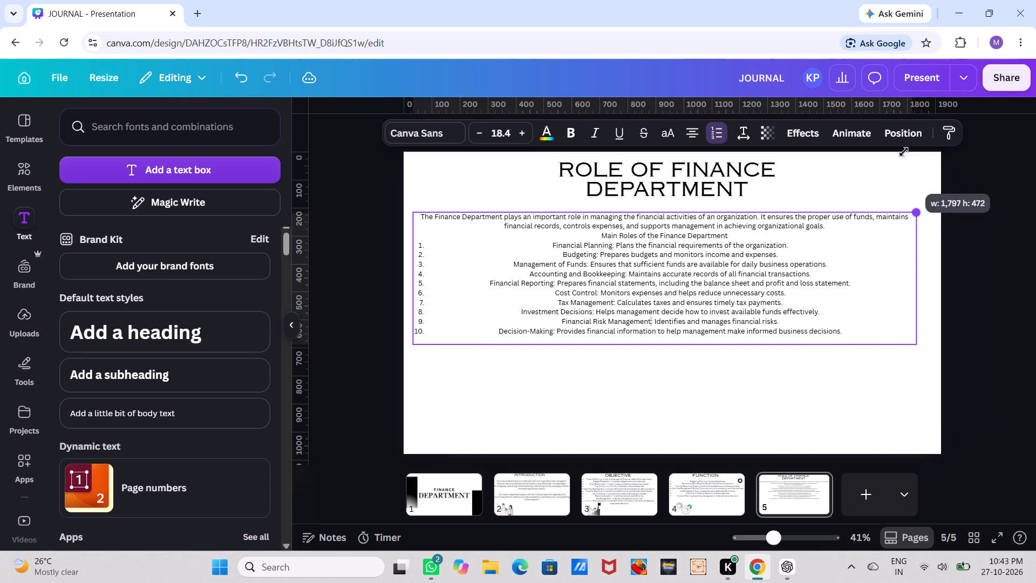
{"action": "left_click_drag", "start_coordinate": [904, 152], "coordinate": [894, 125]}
Narrow the body text box to a little over half the slide's width, and enlarge it proportionally to a text size of about 23.5.
{"action": "left_click", "coordinate": [721, 262]}
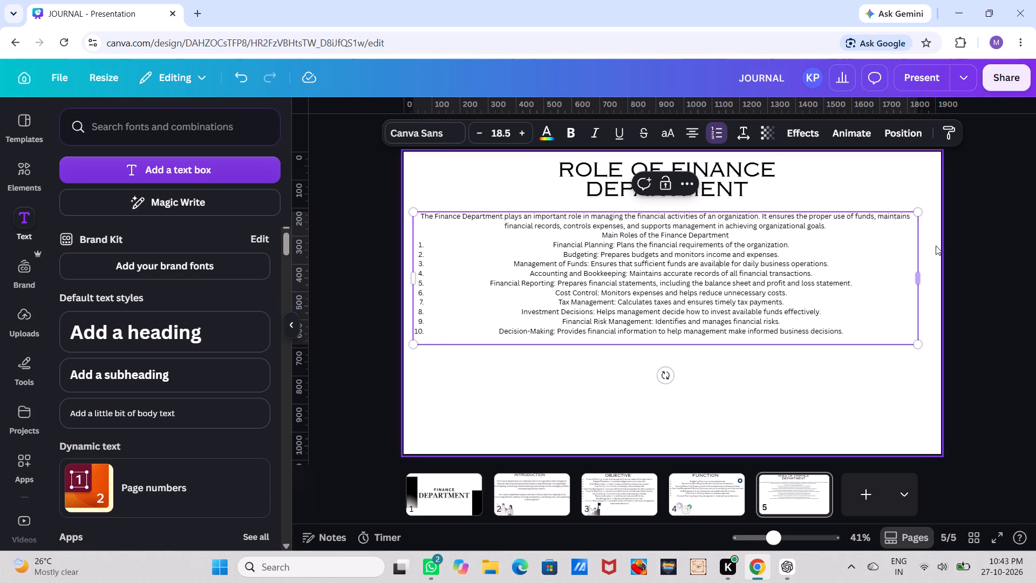
{"action": "left_click_drag", "start_coordinate": [919, 275], "coordinate": [829, 287]}
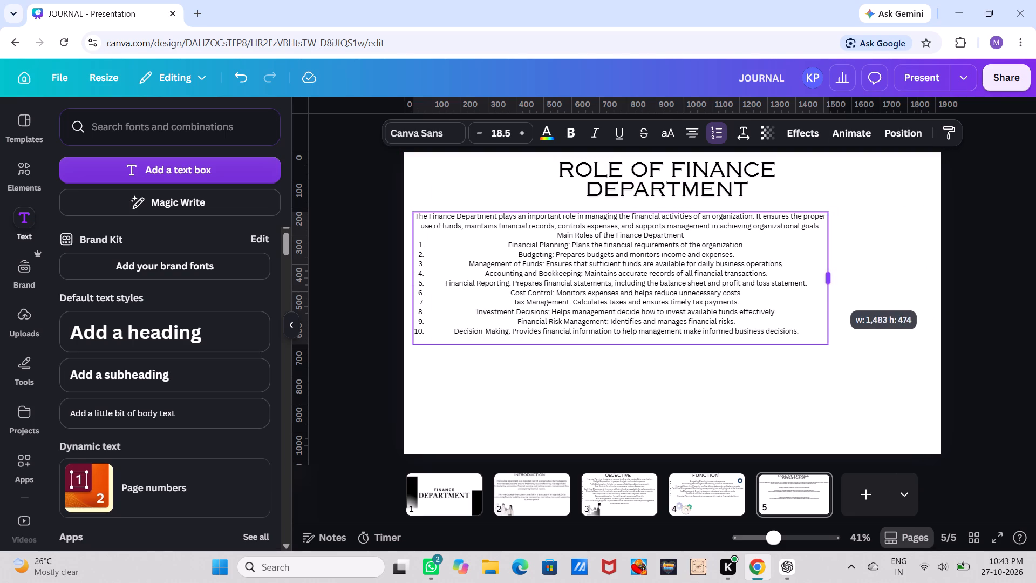
{"action": "left_click_drag", "start_coordinate": [829, 287], "coordinate": [728, 302]}
{"action": "left_click_drag", "start_coordinate": [647, 321], "coordinate": [674, 324]}
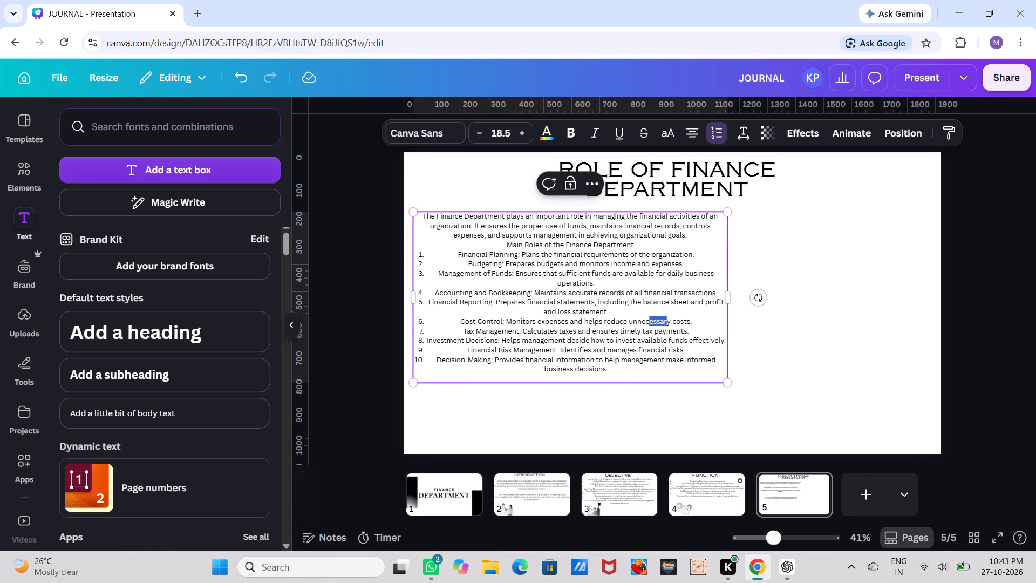
{"action": "left_click_drag", "start_coordinate": [674, 324], "coordinate": [708, 325]}
{"action": "left_click_drag", "start_coordinate": [727, 385], "coordinate": [830, 398]}
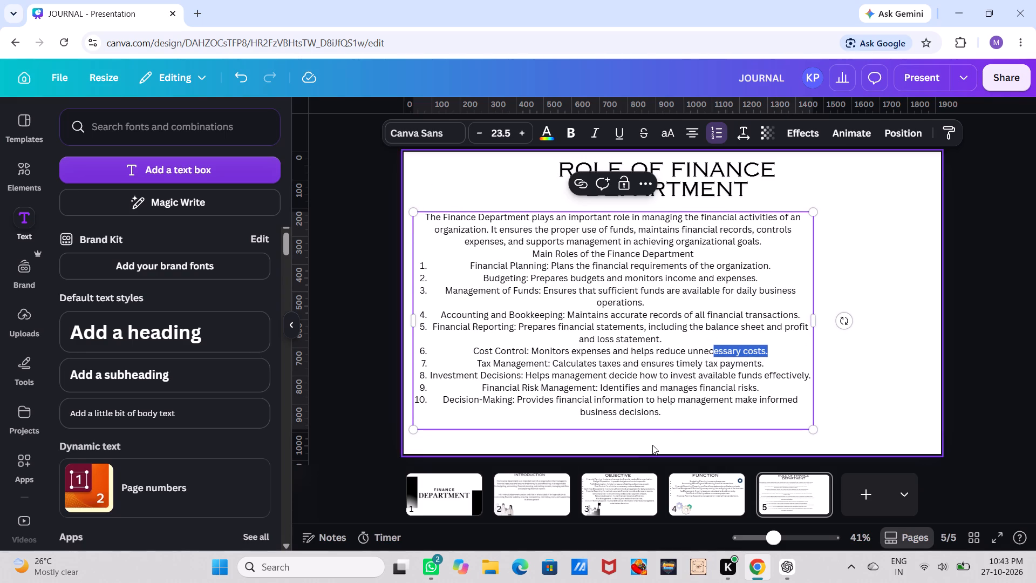
Move the resized body text so it sits roughly centred on the slide, directly beneath the ROLE OF FINANCE DEPARTMENT heading.
{"action": "left_click", "coordinate": [664, 428]}
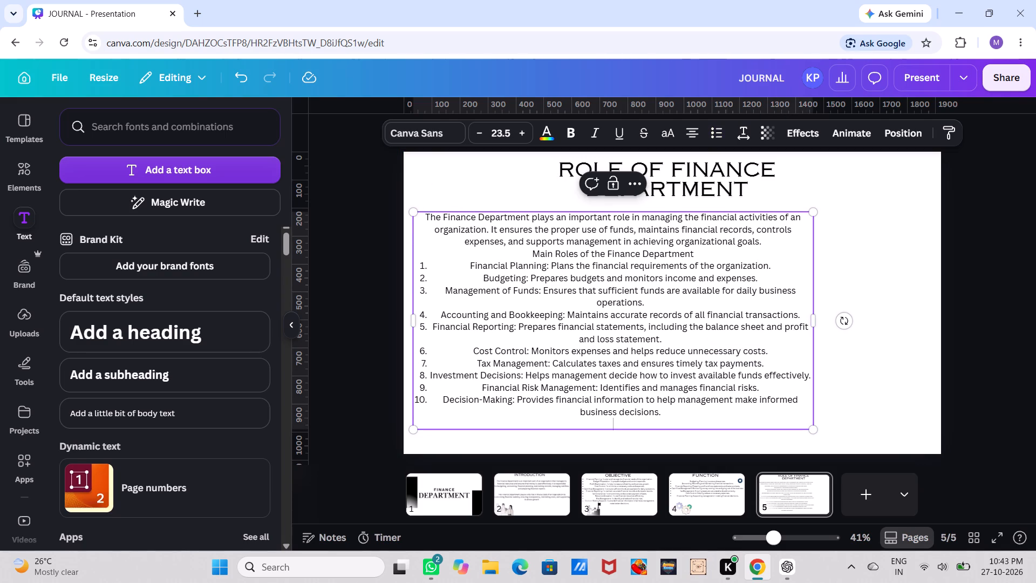
{"action": "left_click_drag", "start_coordinate": [669, 403], "coordinate": [705, 404]}
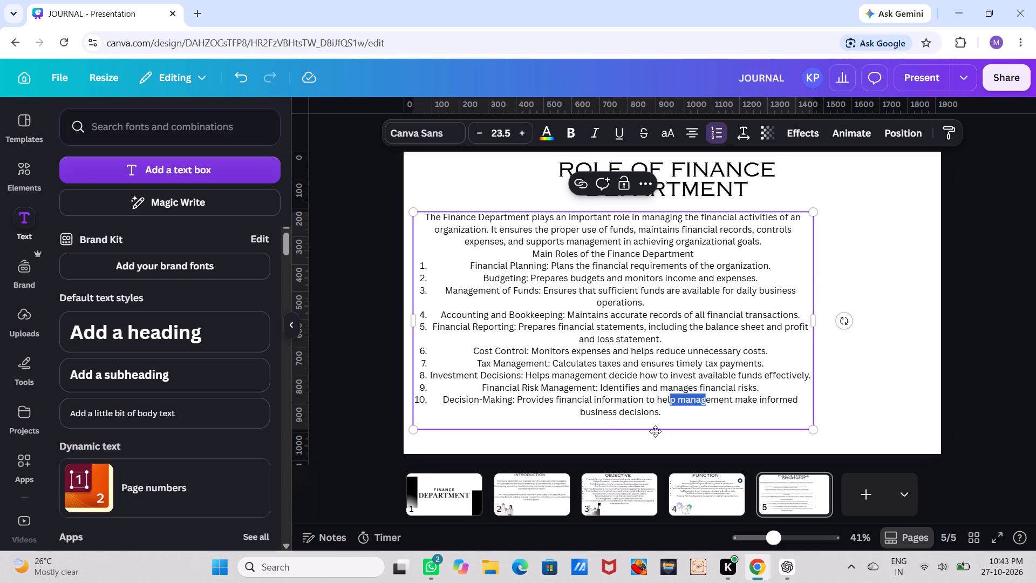
{"action": "left_click", "coordinate": [655, 431]}
{"action": "left_click_drag", "start_coordinate": [662, 410], "coordinate": [704, 414]}
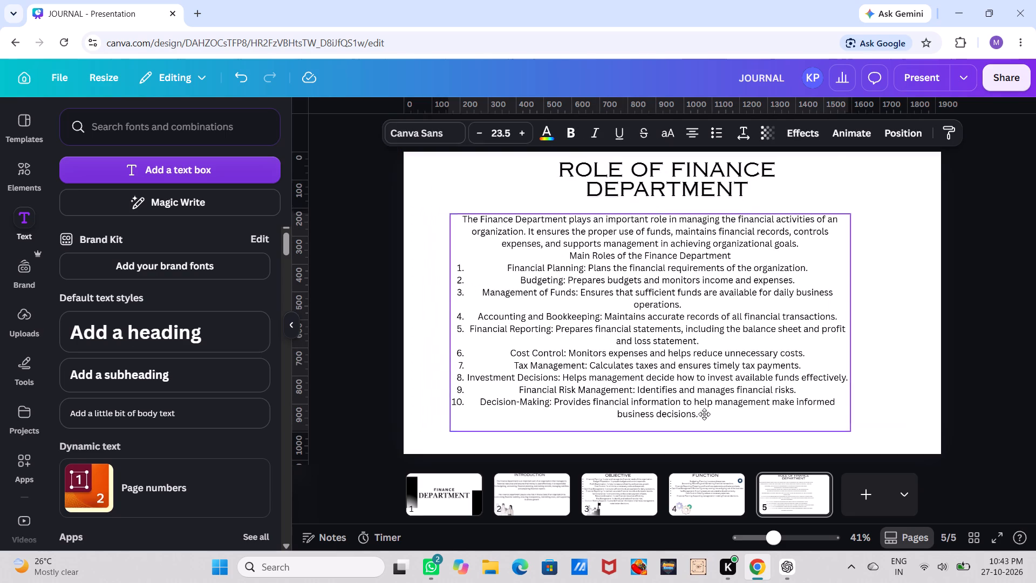
{"action": "left_click_drag", "start_coordinate": [704, 414], "coordinate": [714, 403]}
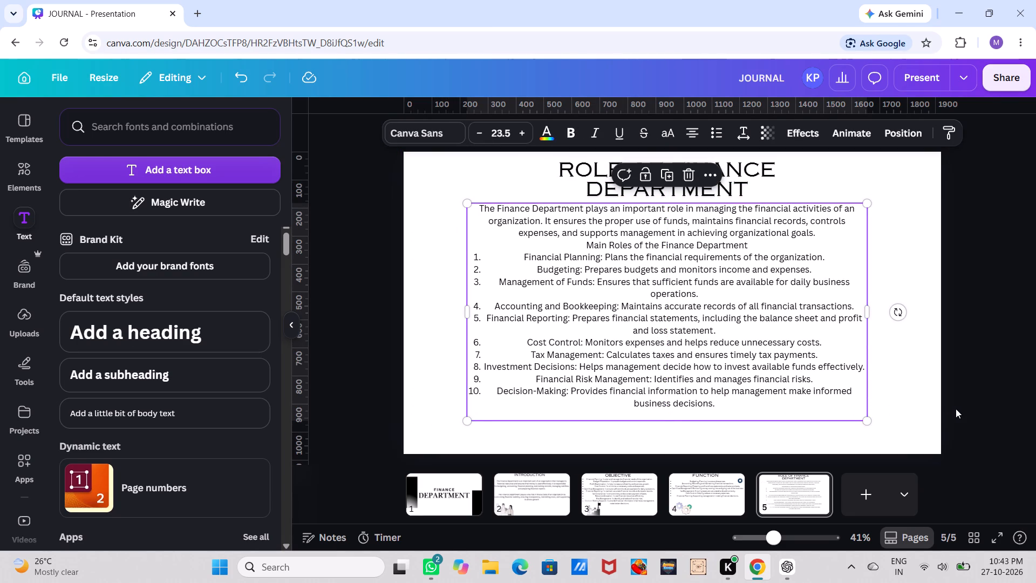
{"action": "left_click", "coordinate": [956, 409]}
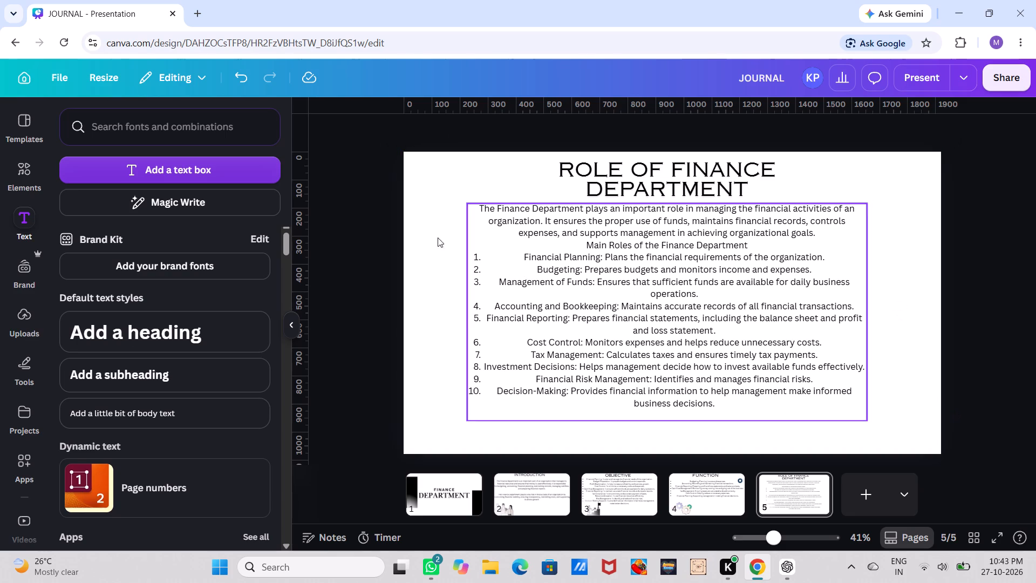
Search the graphics elements for "ROLE" in place of the previous search term.
{"action": "left_click", "coordinate": [20, 181]}
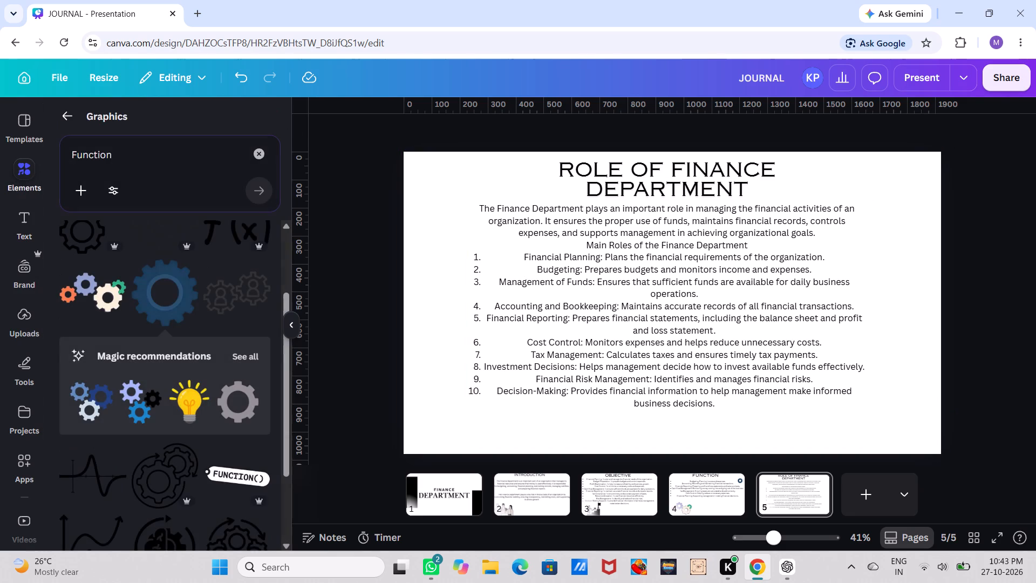
{"action": "left_click", "coordinate": [120, 149]}
{"action": "key", "text": "BackSpace"}
{"action": "key", "text": "BackSpace"}
{"action": "key", "text": "BackSpace"}
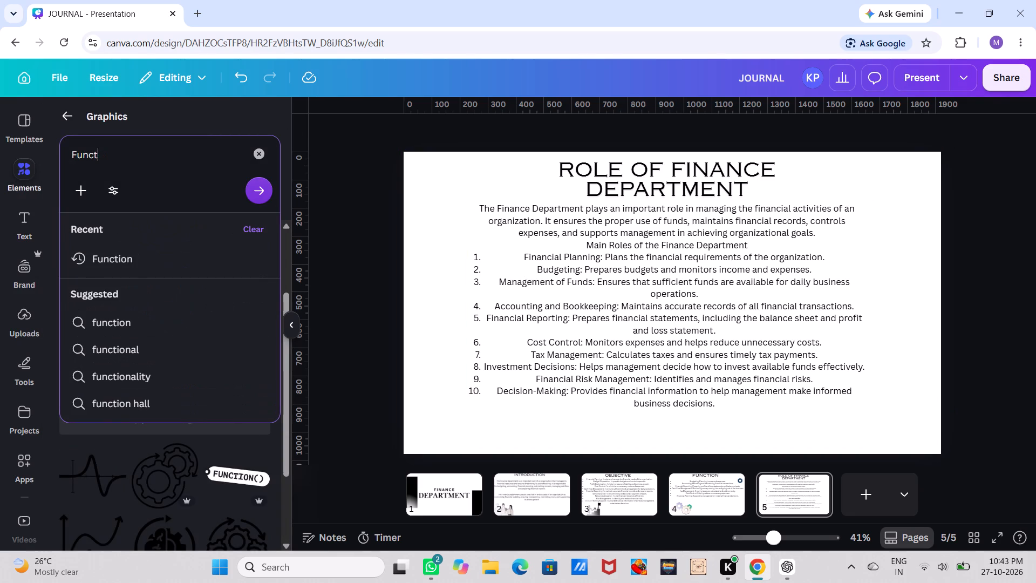
{"action": "key", "text": "BackSpace"}
{"action": "key", "text": "BackSpace"}
{"action": "key", "text": "BackSpace"}
{"action": "key", "text": "BackSpace"}
{"action": "key", "text": "BackSpace"}
{"action": "type", "text": "ROLE"}
{"action": "key", "text": "Return"}
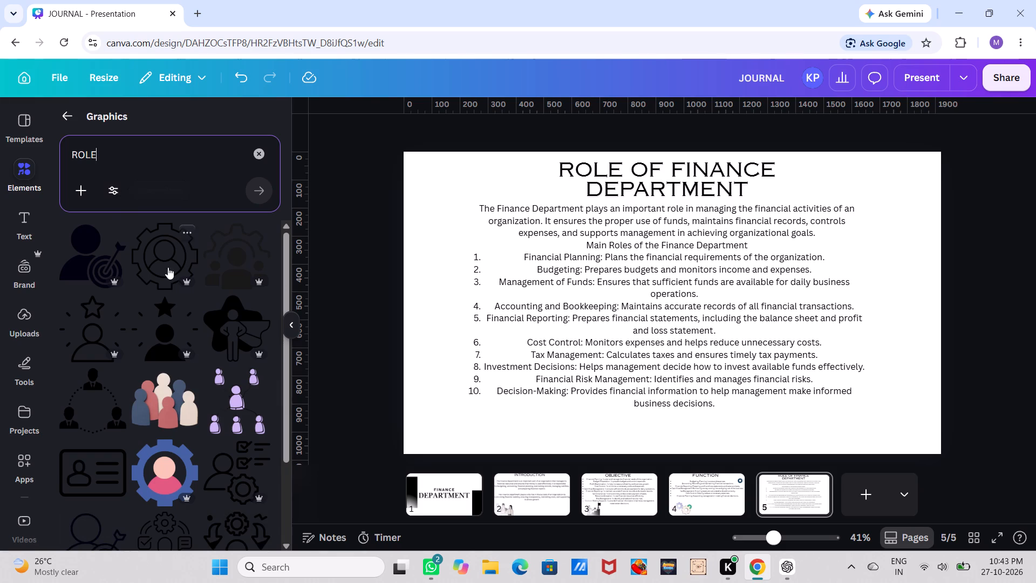
Add the graphic of blue, red and cream people figures to slide 5, shrink it and place it in the slide's bottom-right corner.
{"action": "left_click", "coordinate": [178, 410]}
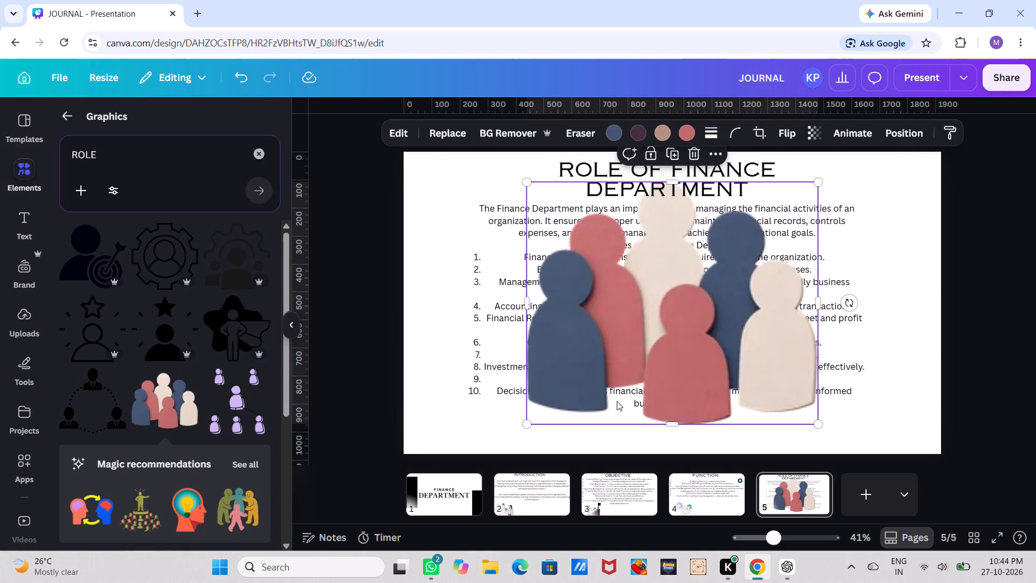
{"action": "left_click_drag", "start_coordinate": [819, 424], "coordinate": [703, 367]}
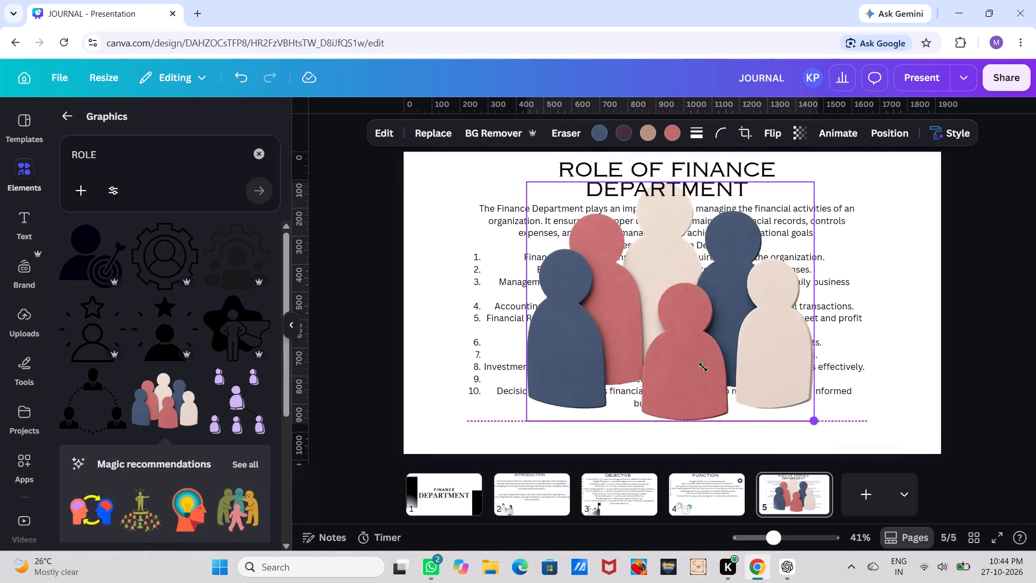
{"action": "left_click_drag", "start_coordinate": [703, 367], "coordinate": [606, 320]}
{"action": "left_click_drag", "start_coordinate": [598, 263], "coordinate": [866, 449]}
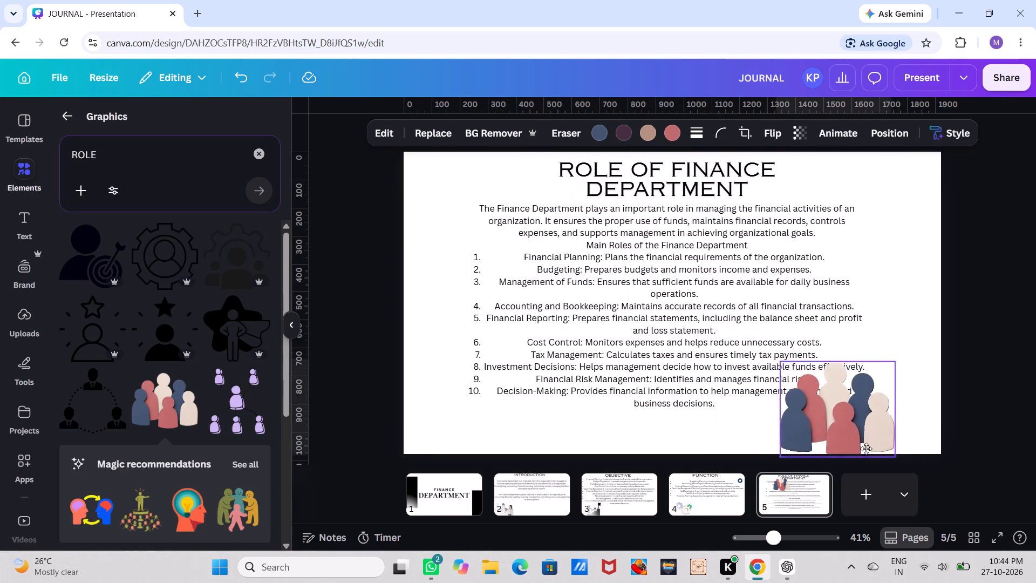
{"action": "left_click_drag", "start_coordinate": [866, 449], "coordinate": [911, 460]}
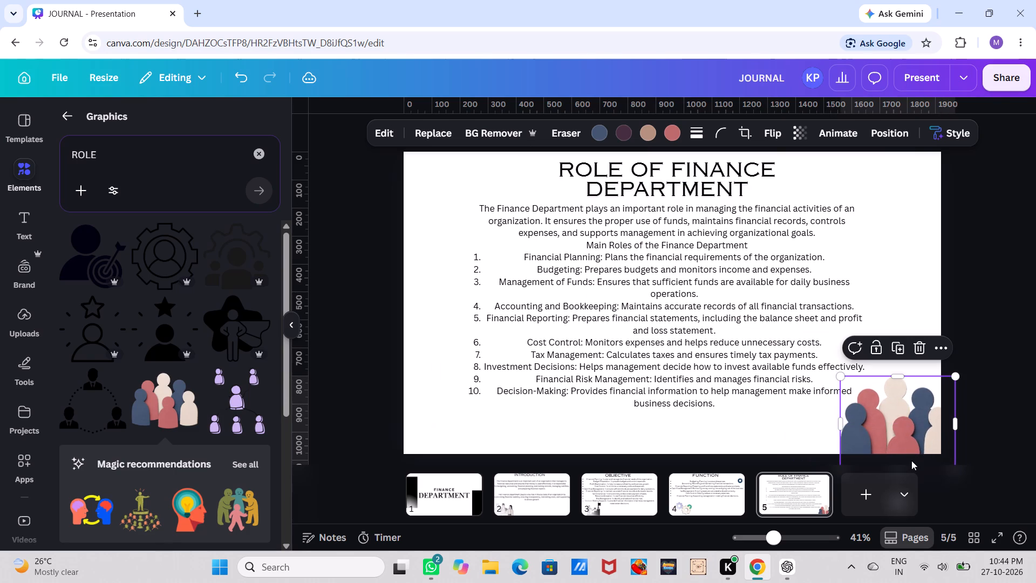
{"action": "left_click", "coordinate": [1001, 409]}
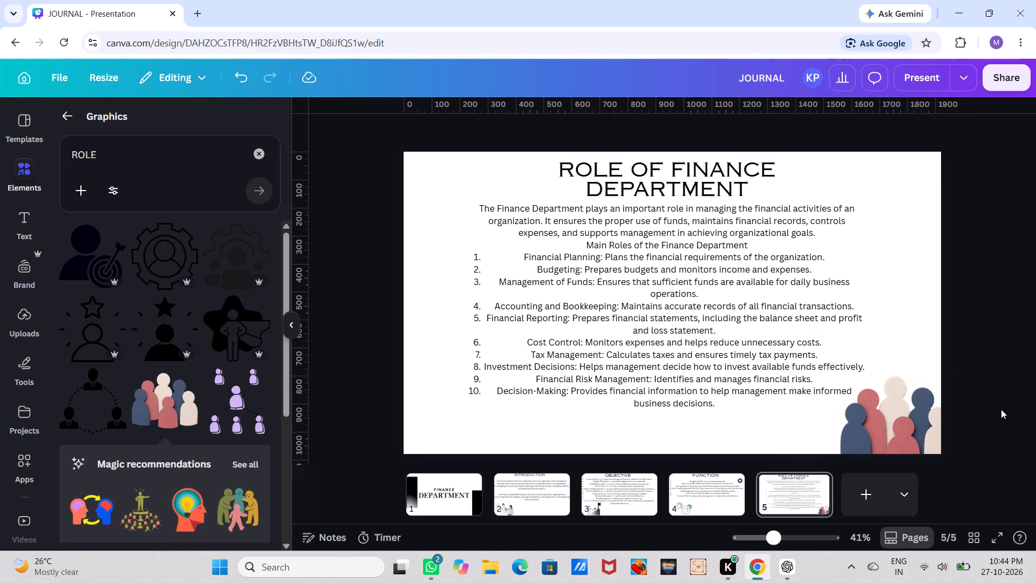
Add a new page after slide 5.
{"action": "left_click", "coordinate": [864, 500]}
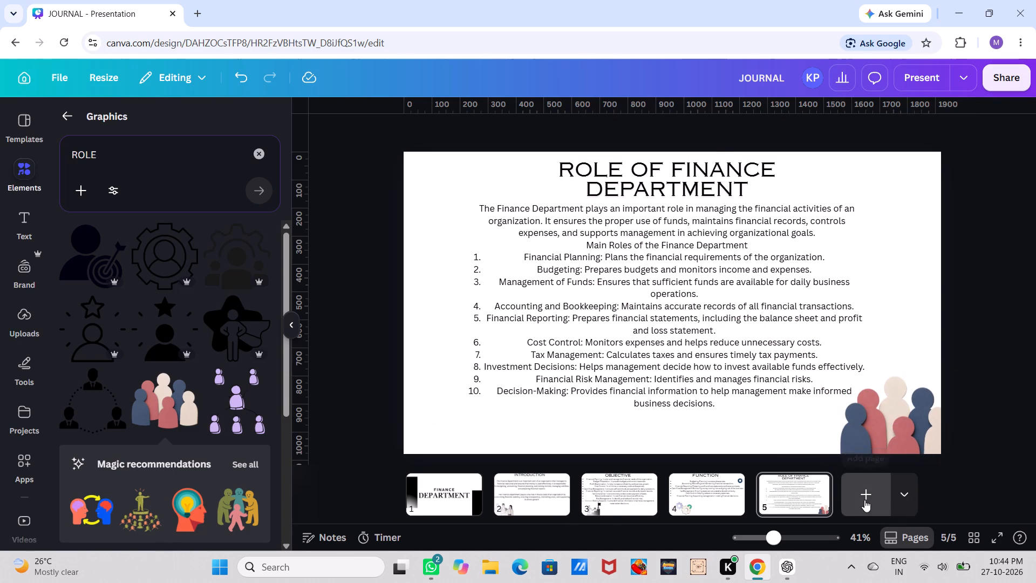
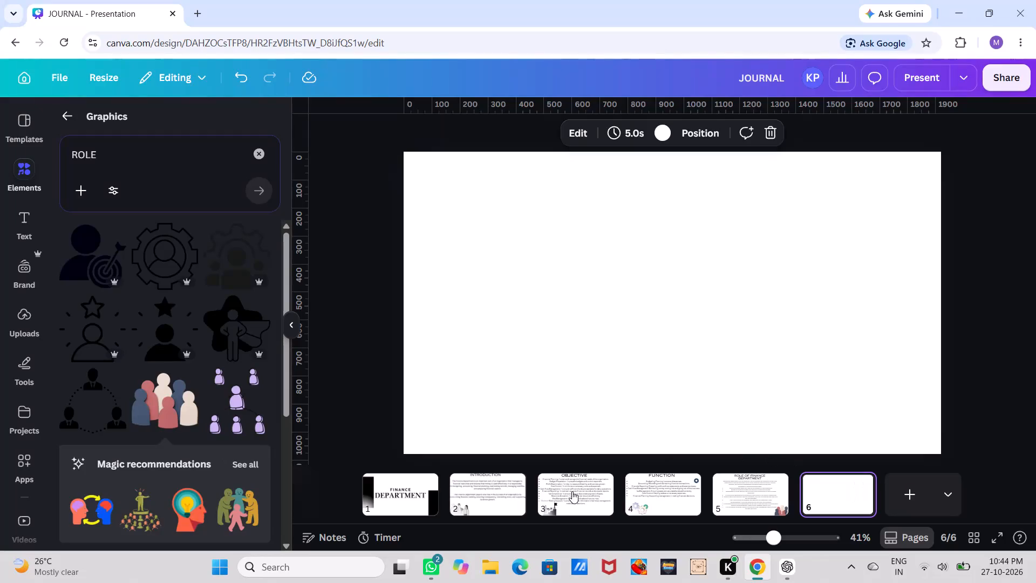
Add the recently used COMING SOON text style to slide 6 and replace its wording with "MAJOR ACTIVITIES".
{"action": "left_click", "coordinate": [23, 235]}
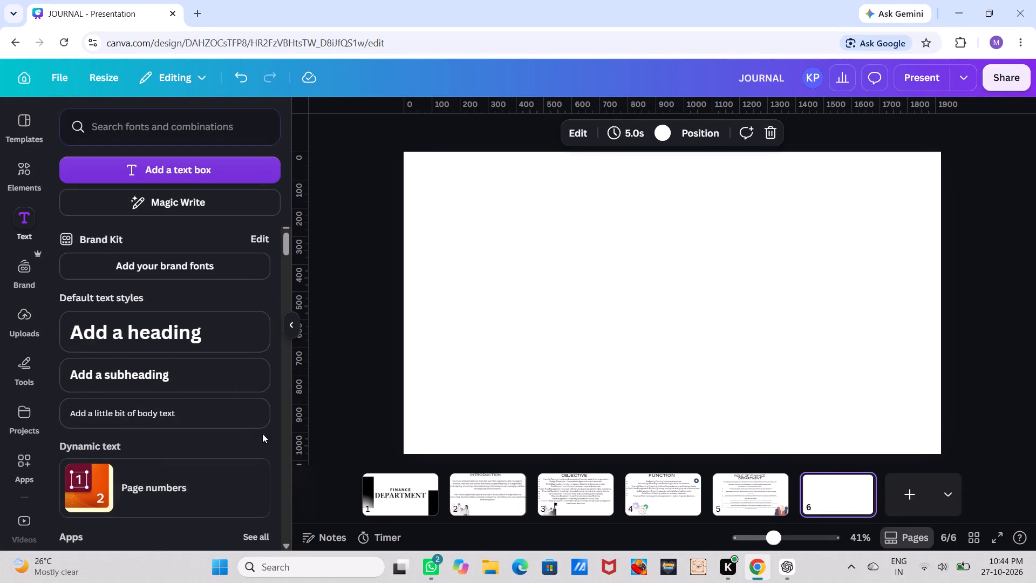
{"action": "left_click_drag", "start_coordinate": [287, 437], "coordinate": [289, 415]}
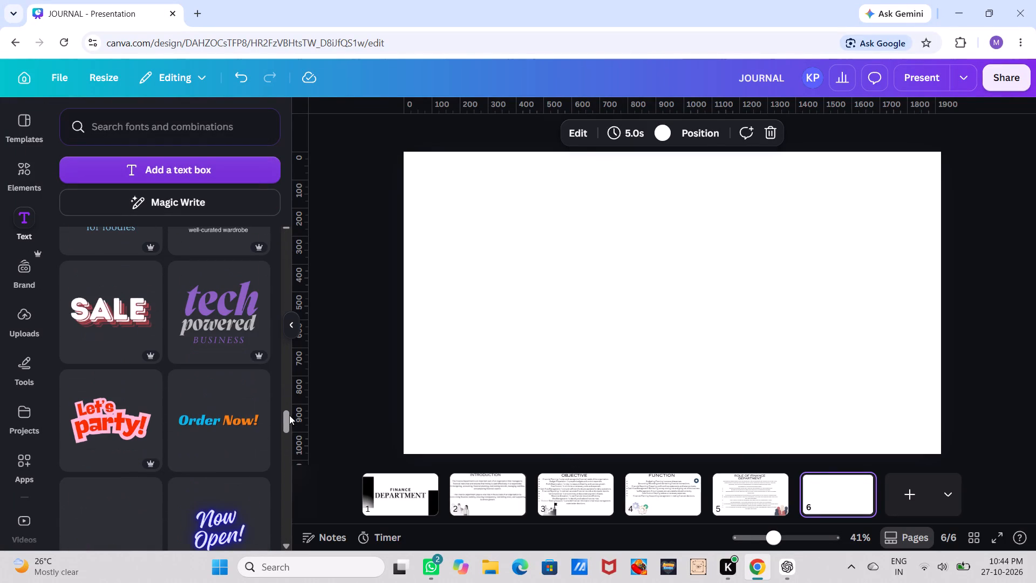
{"action": "left_click_drag", "start_coordinate": [289, 415], "coordinate": [281, 396]}
{"action": "left_click_drag", "start_coordinate": [284, 426], "coordinate": [291, 388]}
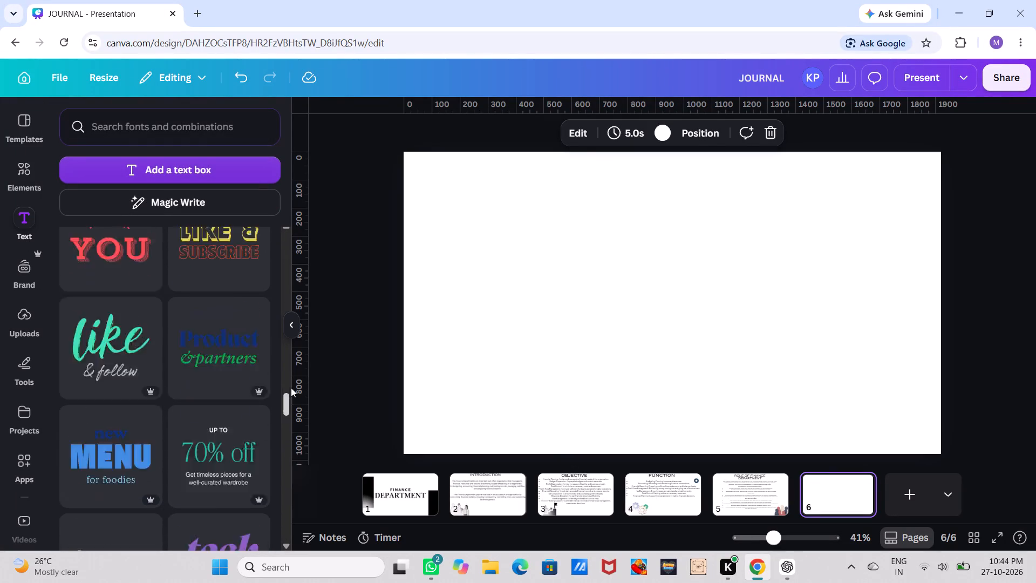
{"action": "left_click_drag", "start_coordinate": [291, 388], "coordinate": [287, 375]}
{"action": "left_click_drag", "start_coordinate": [289, 376], "coordinate": [287, 353]}
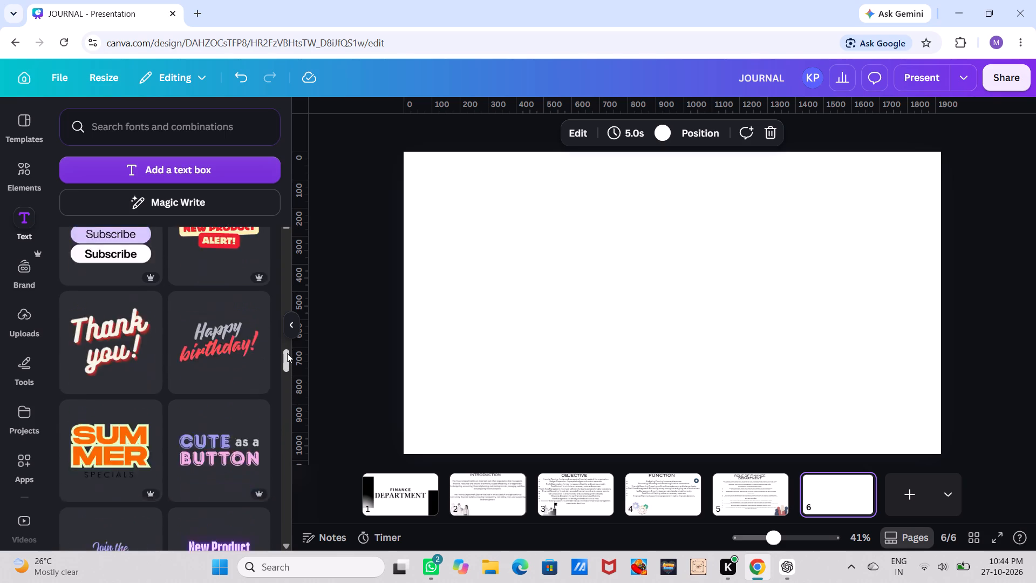
{"action": "left_click_drag", "start_coordinate": [287, 353], "coordinate": [272, 254]}
{"action": "left_click", "coordinate": [106, 444]}
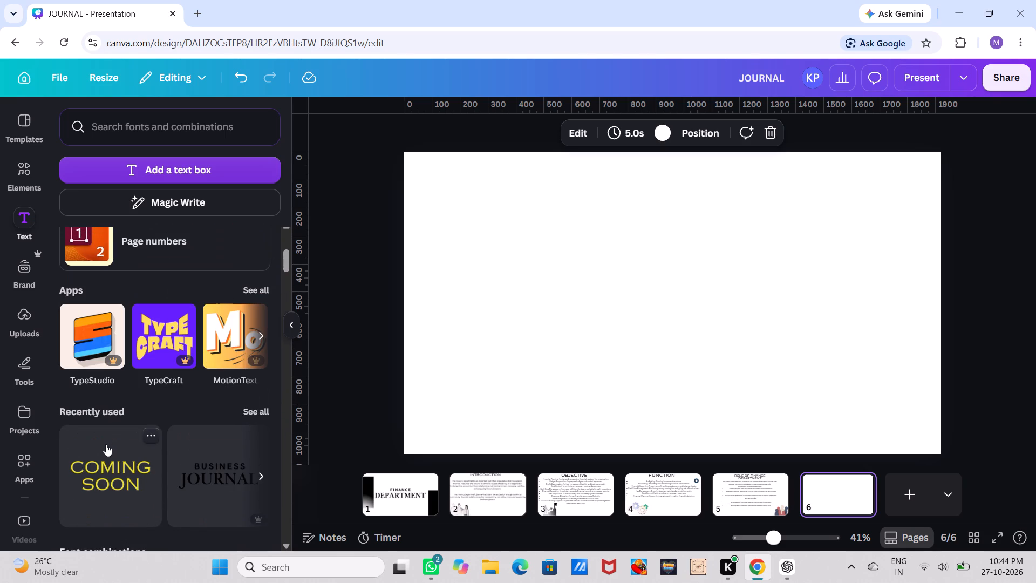
{"action": "double_click", "coordinate": [612, 282]}
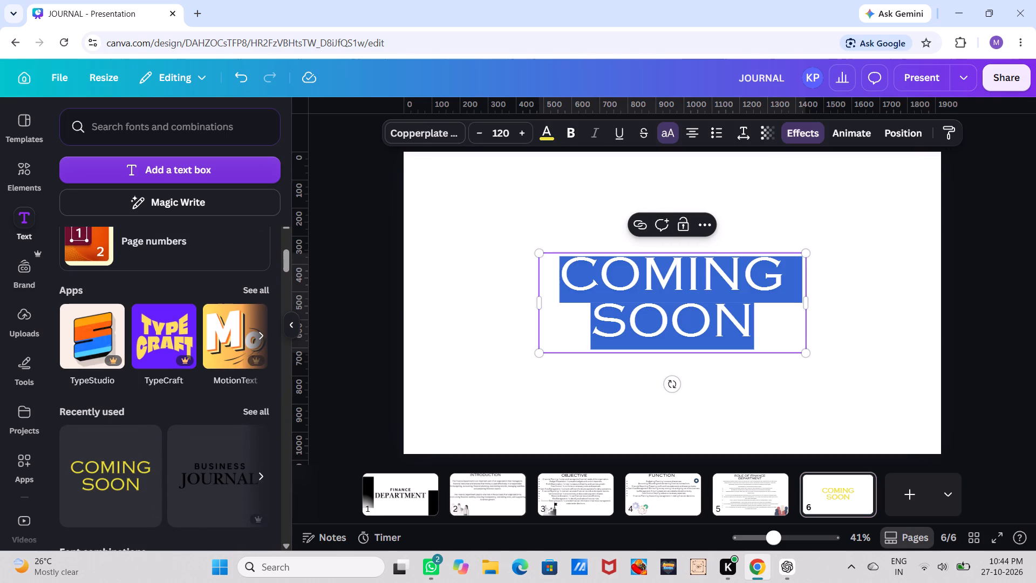
{"action": "key", "text": "Delete"}
{"action": "type", "text": "ma"}
{"action": "type", "text": "JOR"}
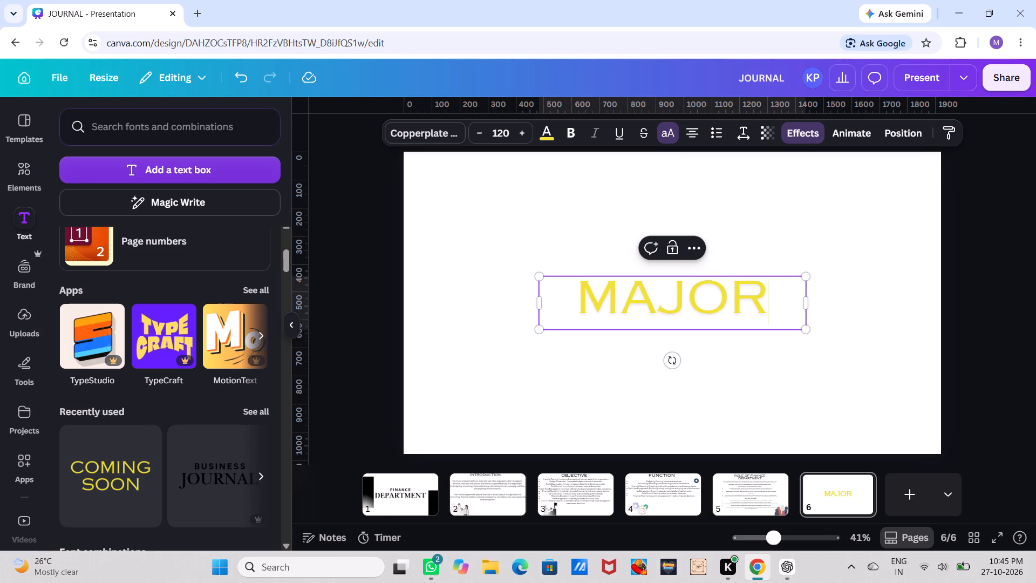
{"action": "key", "text": "space"}
{"action": "type", "text": "ACTIVITIES"}
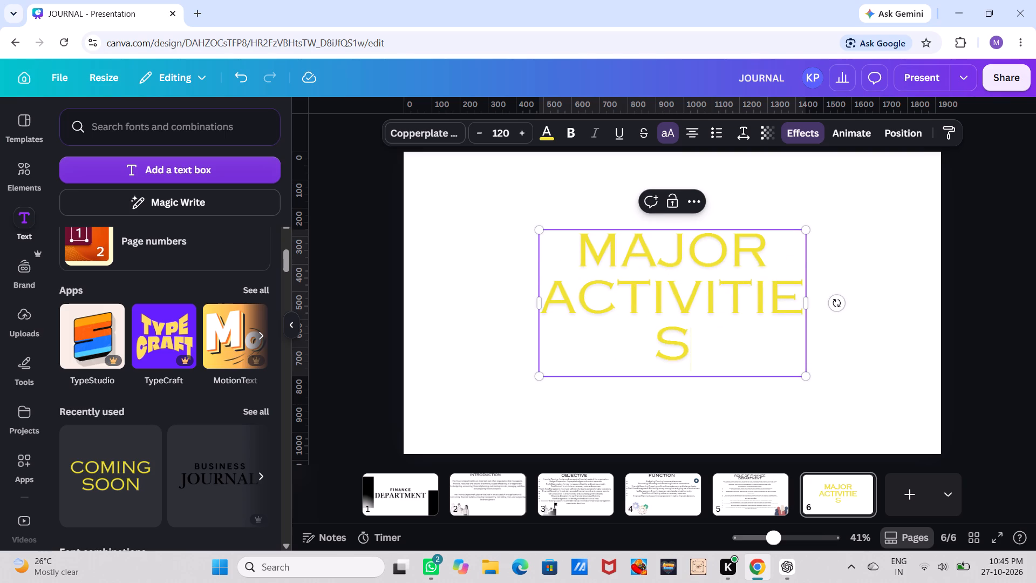
Widen the heading's text box so ACTIVITIES fits on one line, and scale the heading down to about size 81.
{"action": "left_click", "coordinate": [805, 307]}
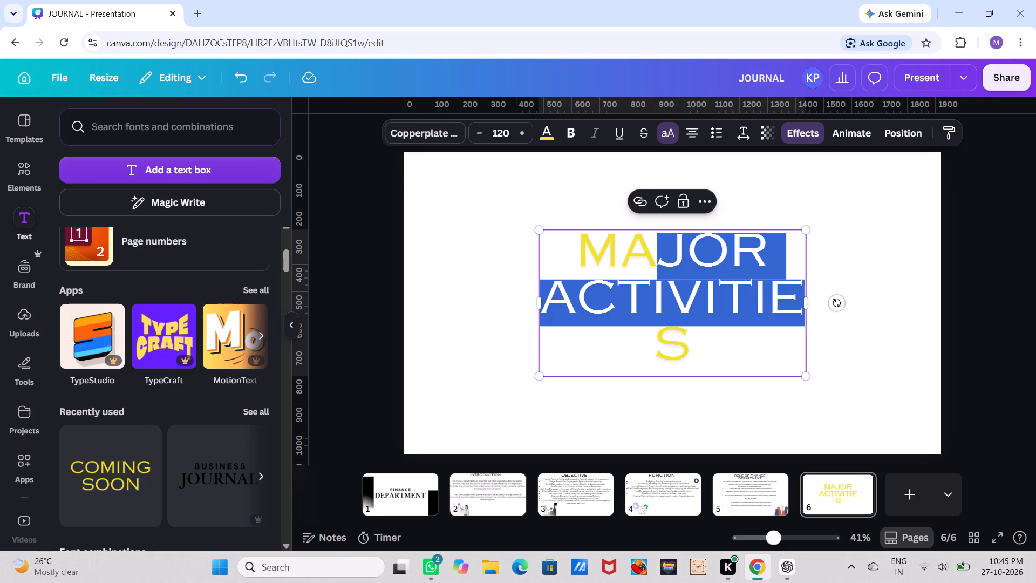
{"action": "left_click", "coordinate": [803, 303]}
{"action": "left_click_drag", "start_coordinate": [807, 303], "coordinate": [850, 294]}
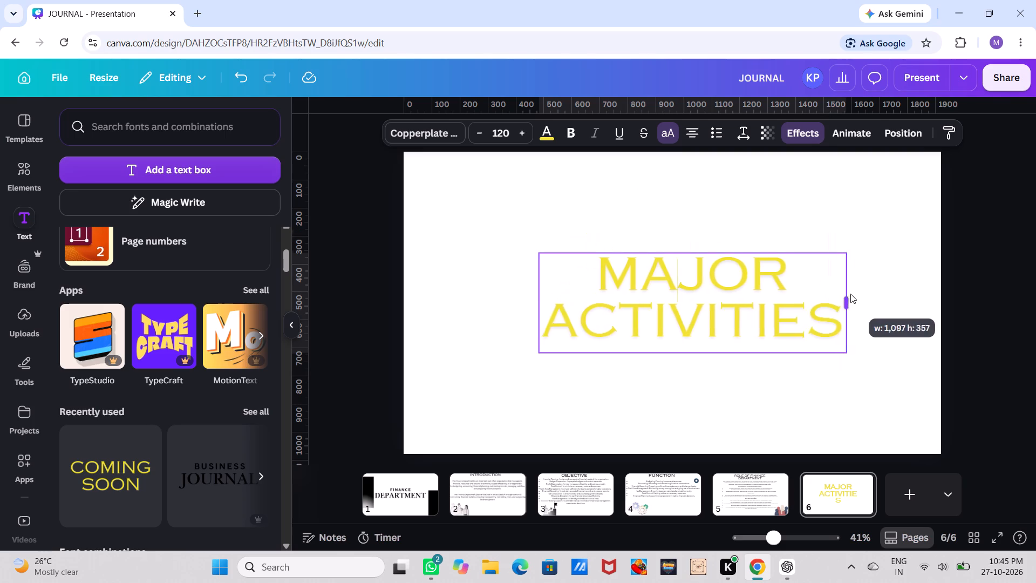
{"action": "left_click_drag", "start_coordinate": [850, 294], "coordinate": [870, 287]}
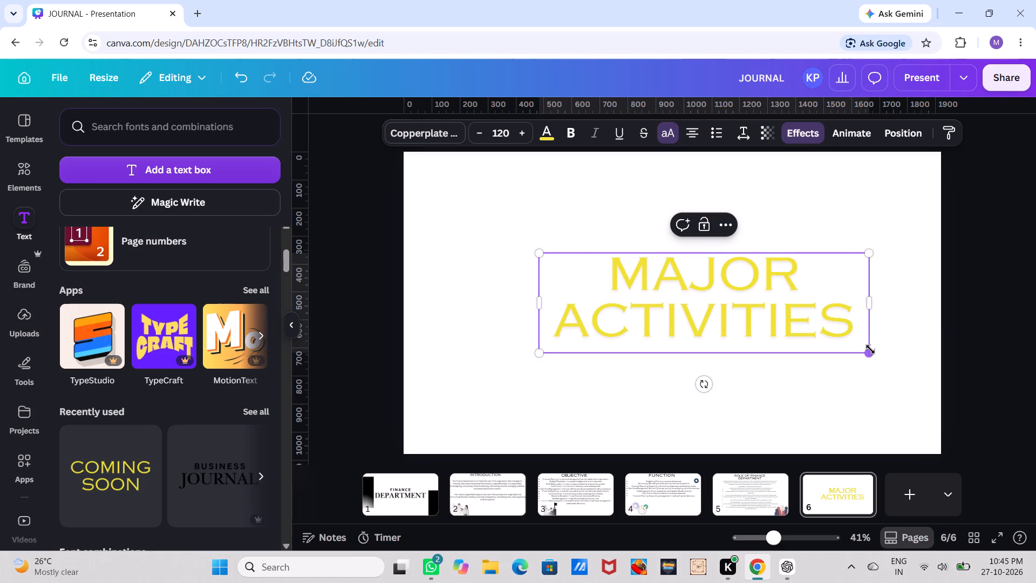
{"action": "left_click_drag", "start_coordinate": [870, 349], "coordinate": [773, 282]}
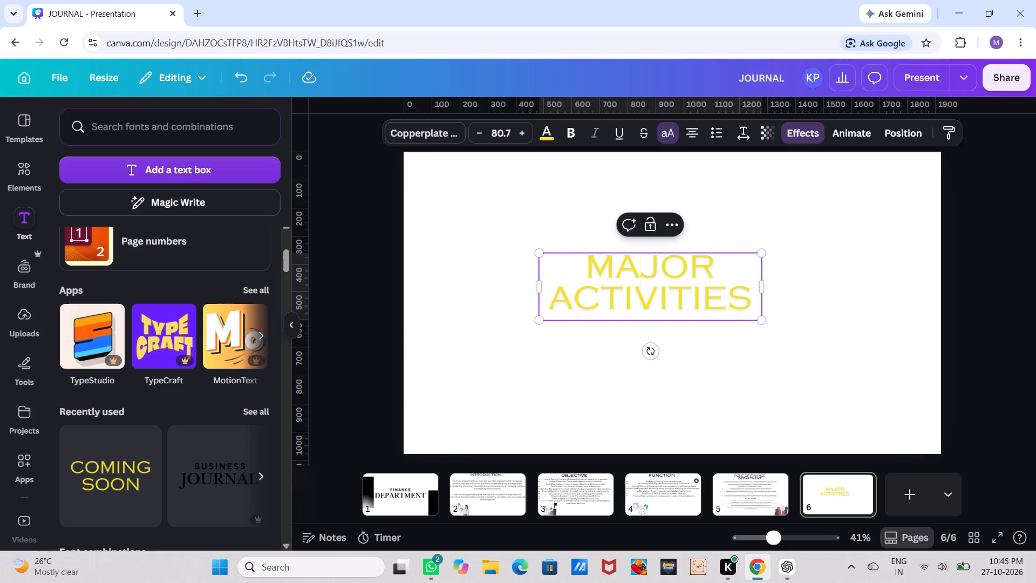
Recolour the "MAJOR ACTIVI" part of the yellow heading black.
{"action": "left_click", "coordinate": [712, 296]}
{"action": "left_click_drag", "start_coordinate": [667, 290], "coordinate": [558, 139]}
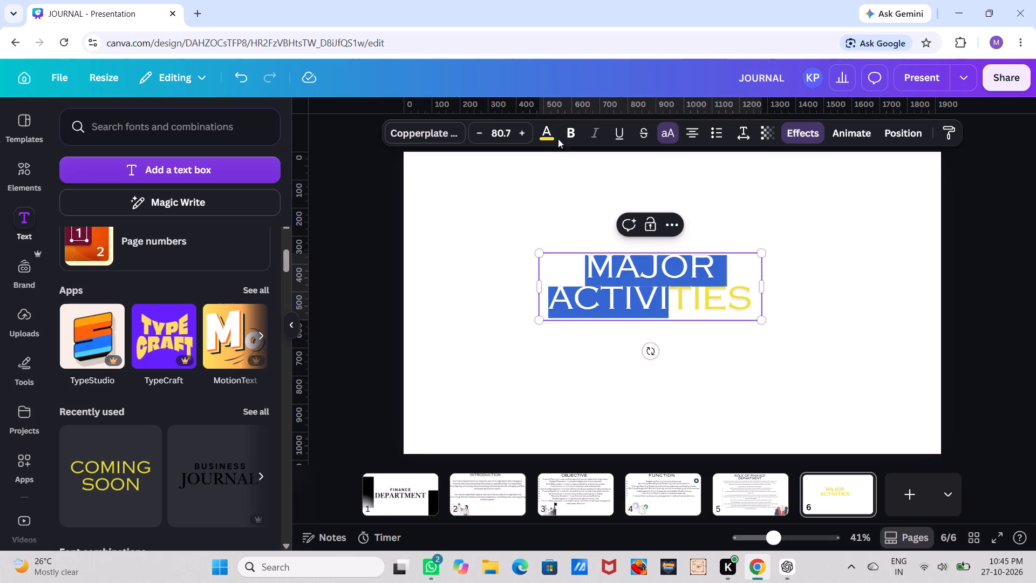
{"action": "left_click_drag", "start_coordinate": [558, 139], "coordinate": [550, 128]}
{"action": "left_click", "coordinate": [550, 128]}
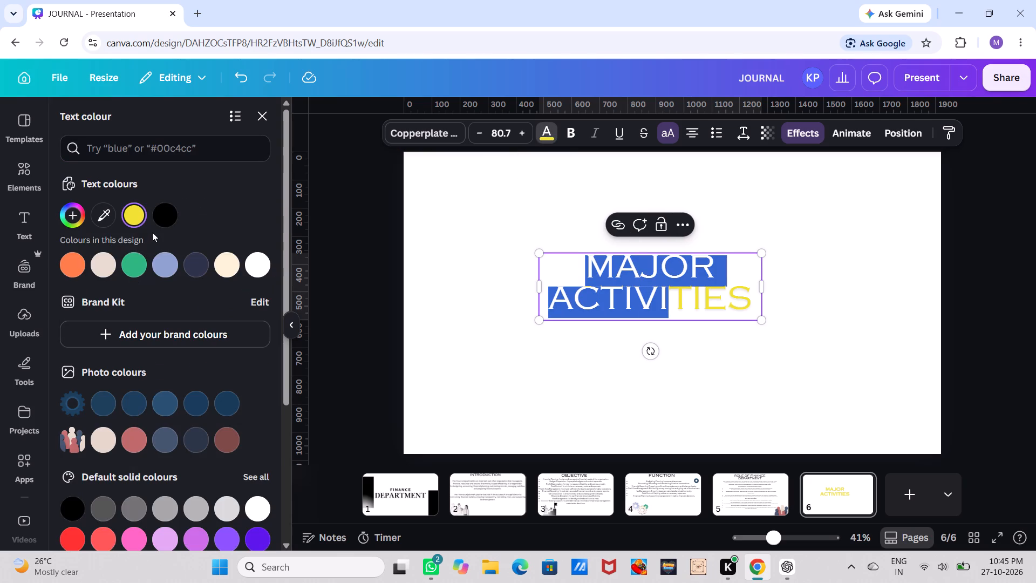
{"action": "left_click", "coordinate": [166, 216]}
{"action": "left_click", "coordinate": [328, 300]}
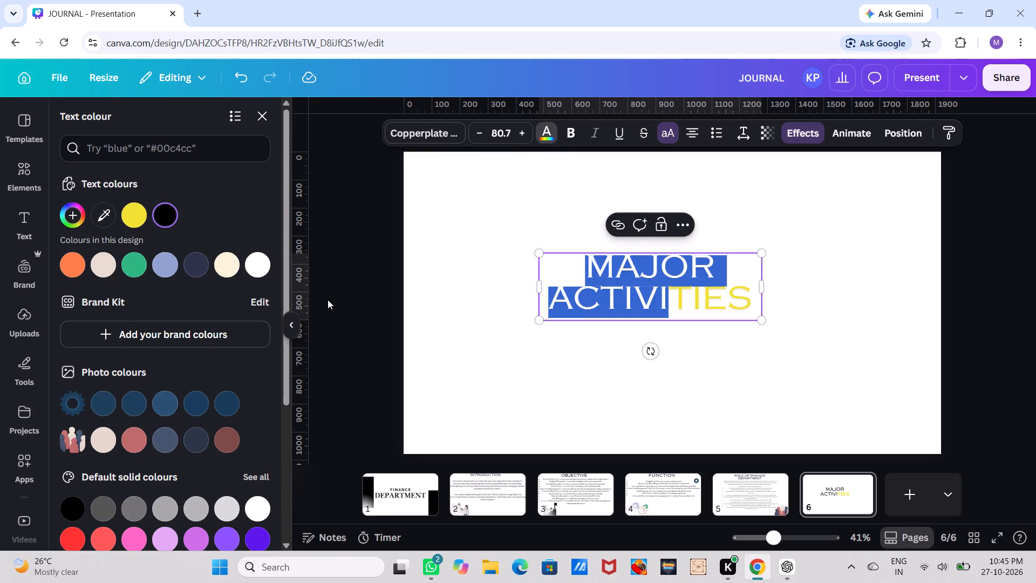
{"action": "left_click", "coordinate": [385, 334]}
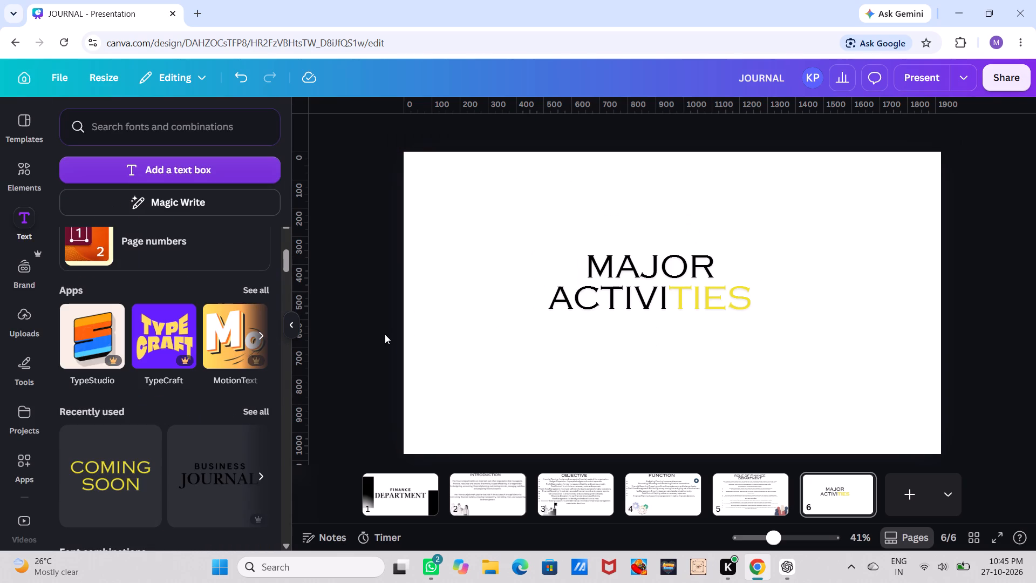
Recolour the remaining yellow letters "TIES" of the heading black (#000000).
{"action": "left_click_drag", "start_coordinate": [672, 287], "coordinate": [663, 286]}
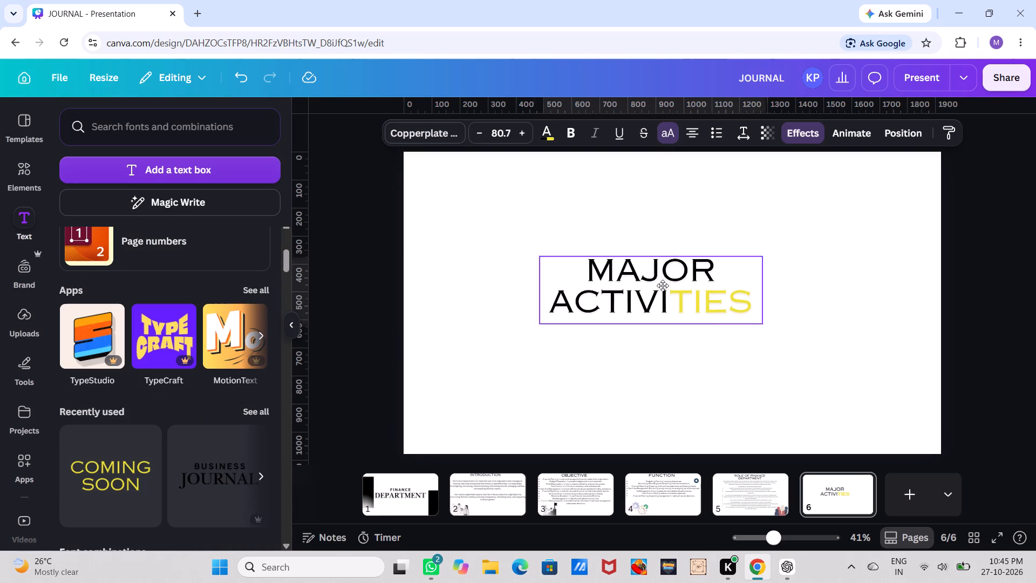
{"action": "left_click_drag", "start_coordinate": [663, 286], "coordinate": [661, 285]}
{"action": "left_click", "coordinate": [661, 285]}
{"action": "left_click_drag", "start_coordinate": [663, 293], "coordinate": [720, 296]}
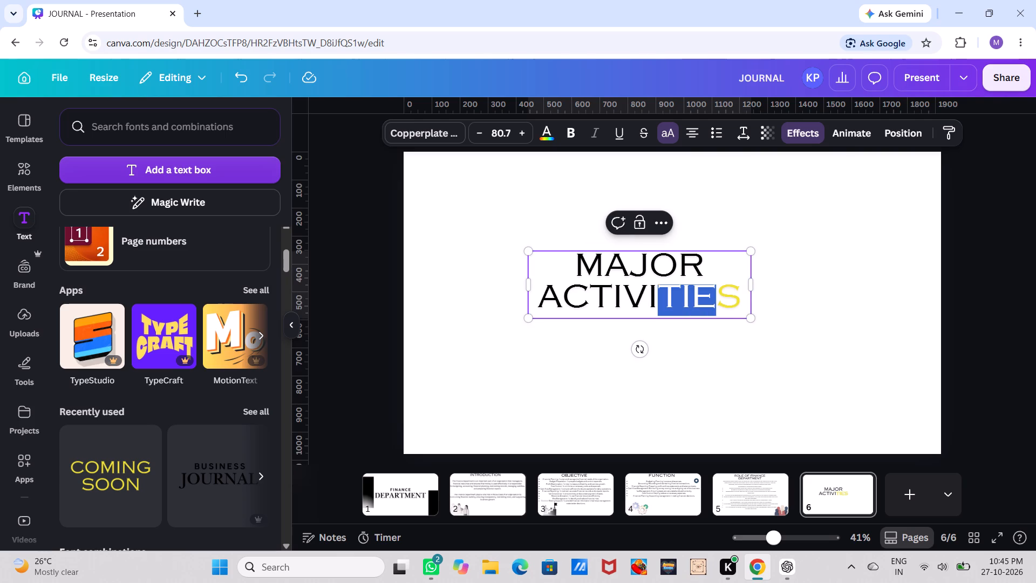
{"action": "left_click_drag", "start_coordinate": [720, 296], "coordinate": [736, 296]}
{"action": "left_click", "coordinate": [546, 134]}
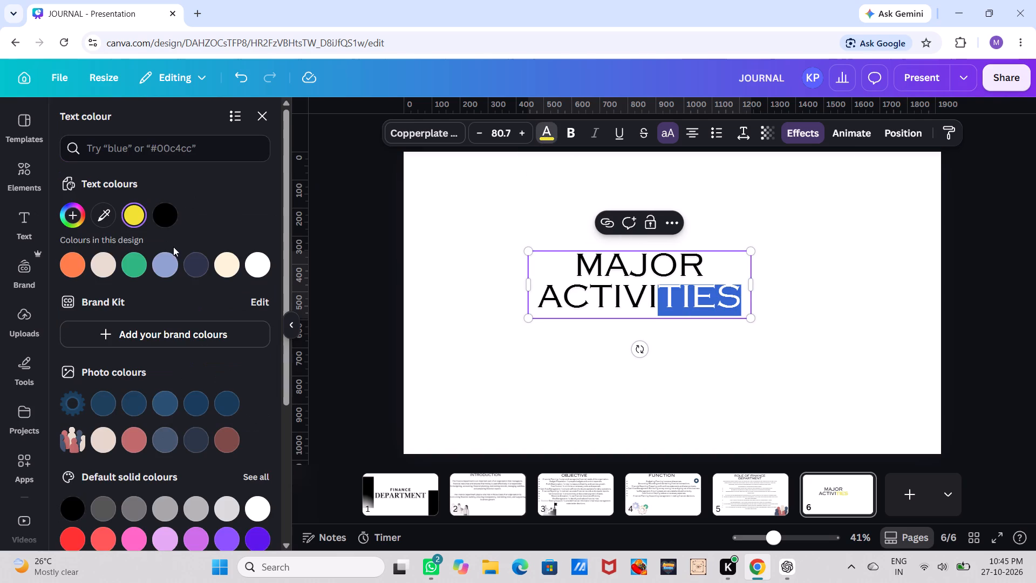
{"action": "left_click", "coordinate": [179, 206]}
{"action": "left_click", "coordinate": [172, 209]}
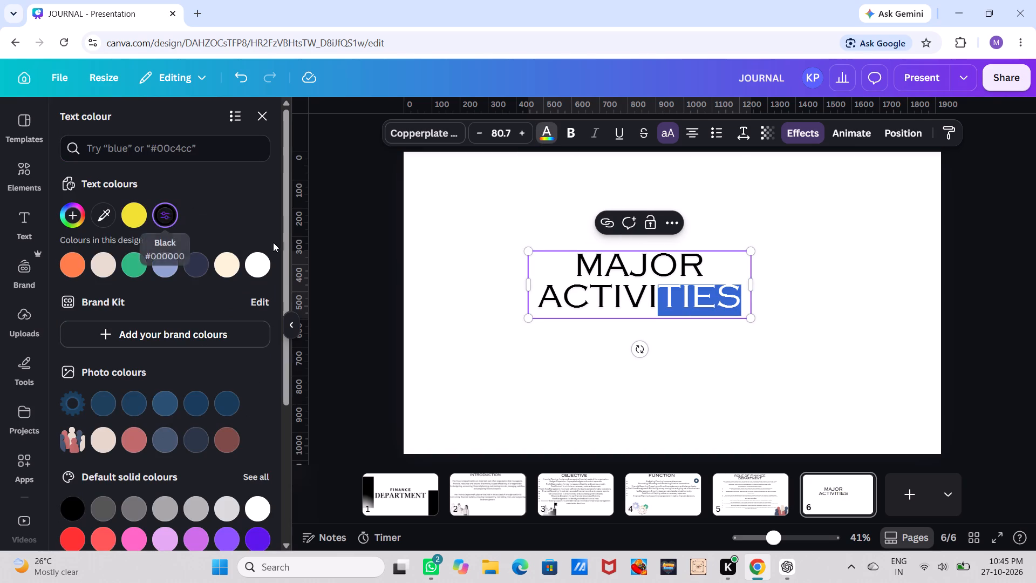
{"action": "left_click", "coordinate": [345, 272]}
{"action": "left_click_drag", "start_coordinate": [345, 272], "coordinate": [397, 278]}
{"action": "left_click", "coordinate": [397, 278]}
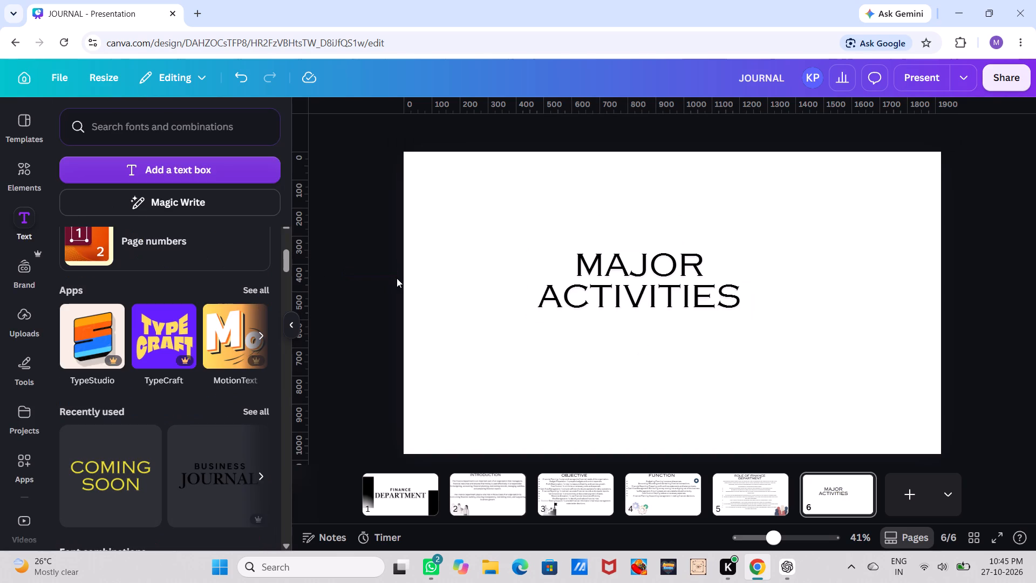
Shrink the MAJOR ACTIVITIES heading to about size 58 and place it near the top centre of the slide.
{"action": "left_click", "coordinate": [633, 305]}
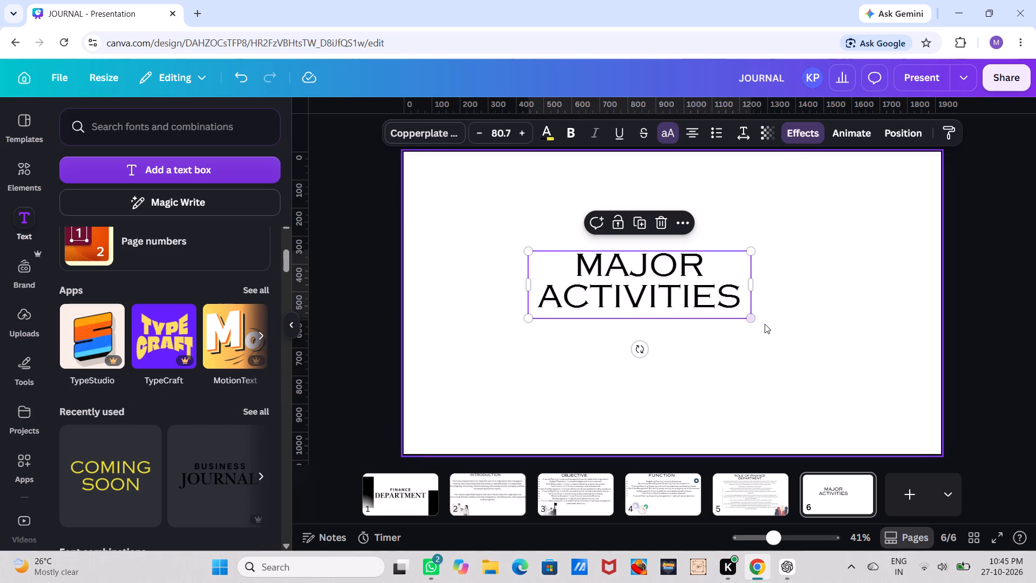
{"action": "left_click_drag", "start_coordinate": [751, 316], "coordinate": [707, 299]}
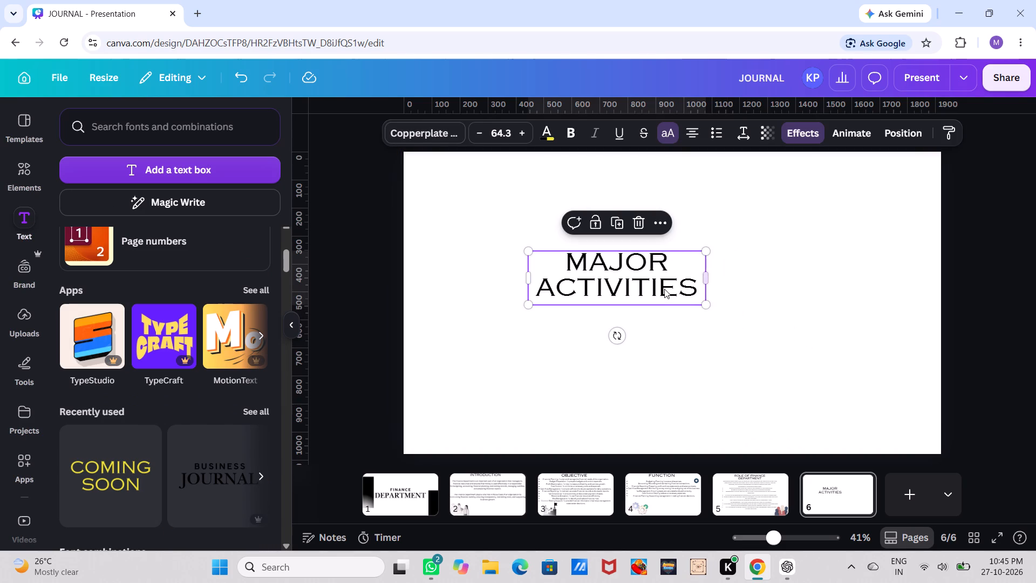
{"action": "left_click_drag", "start_coordinate": [663, 289], "coordinate": [700, 201]}
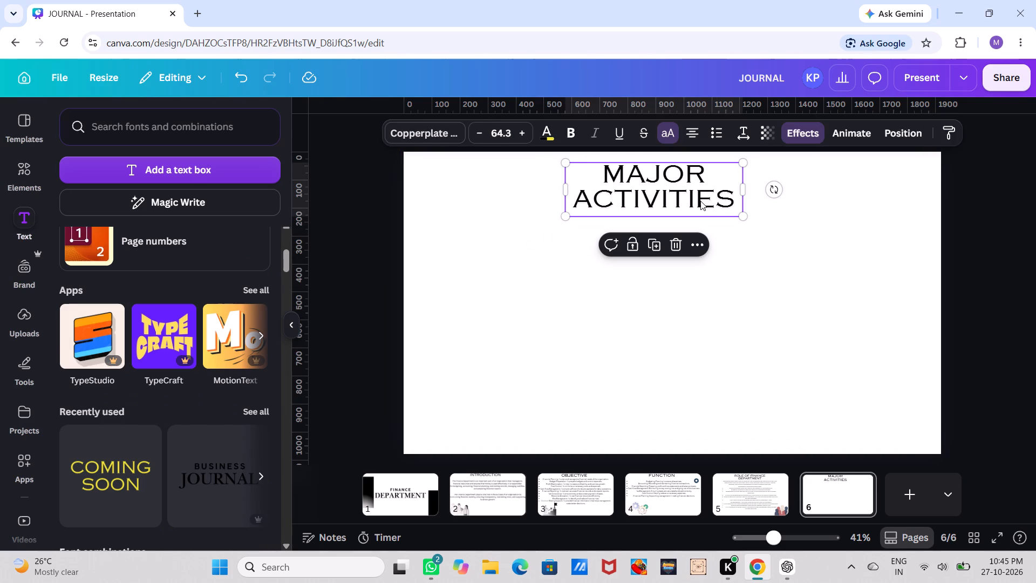
{"action": "left_click_drag", "start_coordinate": [748, 219], "coordinate": [732, 213]}
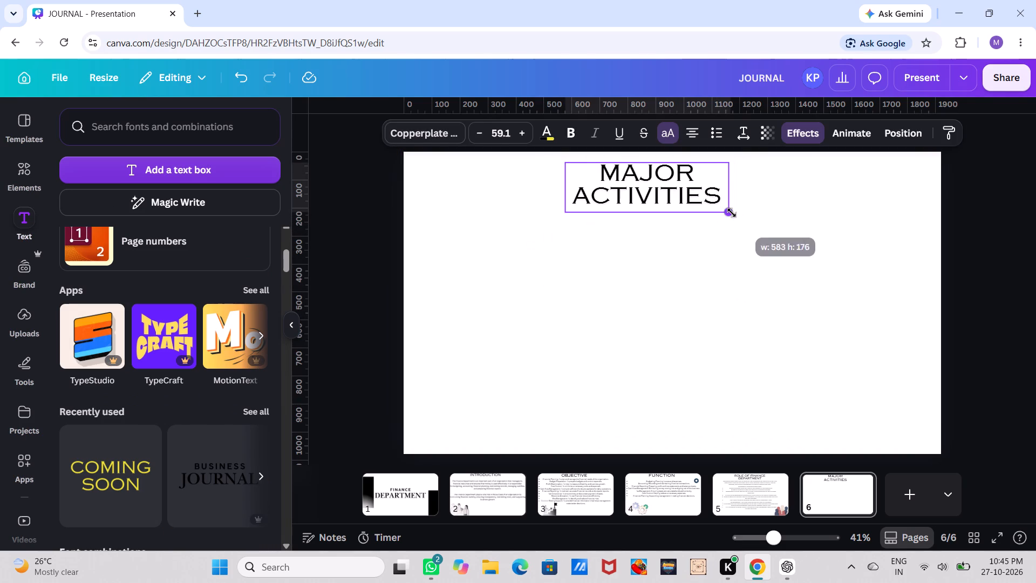
{"action": "left_click_drag", "start_coordinate": [732, 213], "coordinate": [731, 213]}
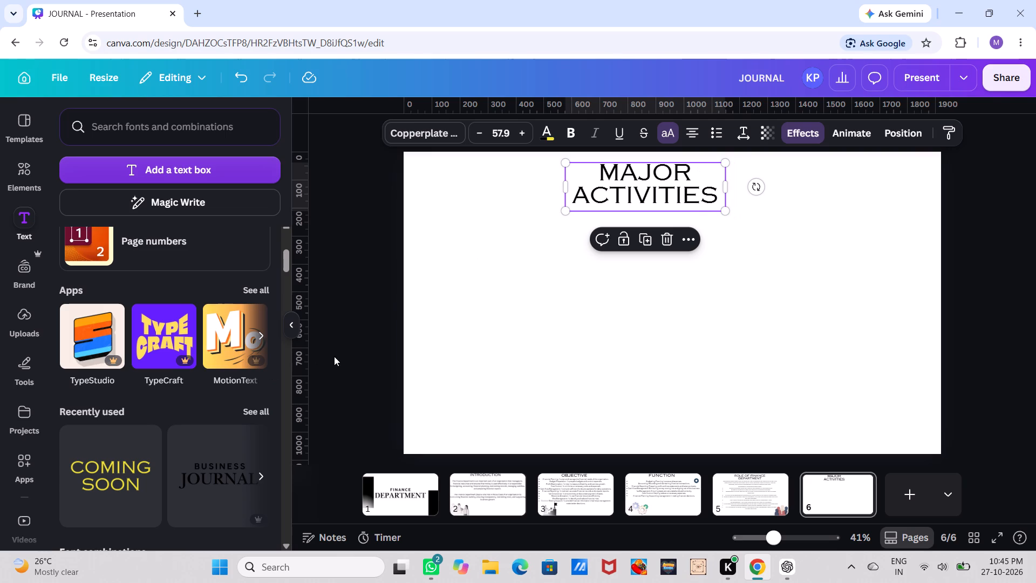
{"action": "left_click", "coordinate": [334, 356]}
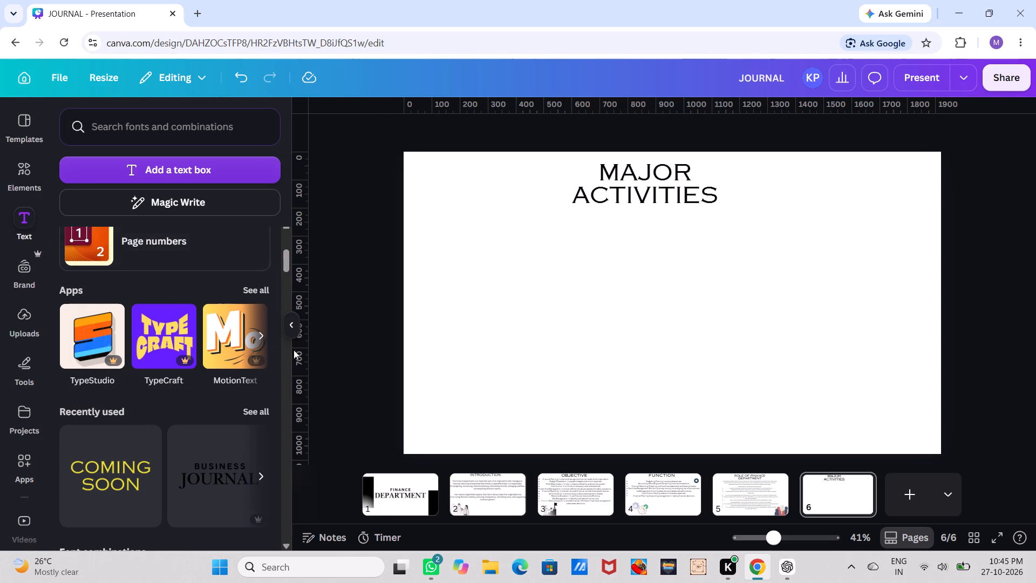
Add a body text box to slide 6 and replace its placeholder with "The major activities".
{"action": "left_click_drag", "start_coordinate": [284, 268], "coordinate": [285, 244]}
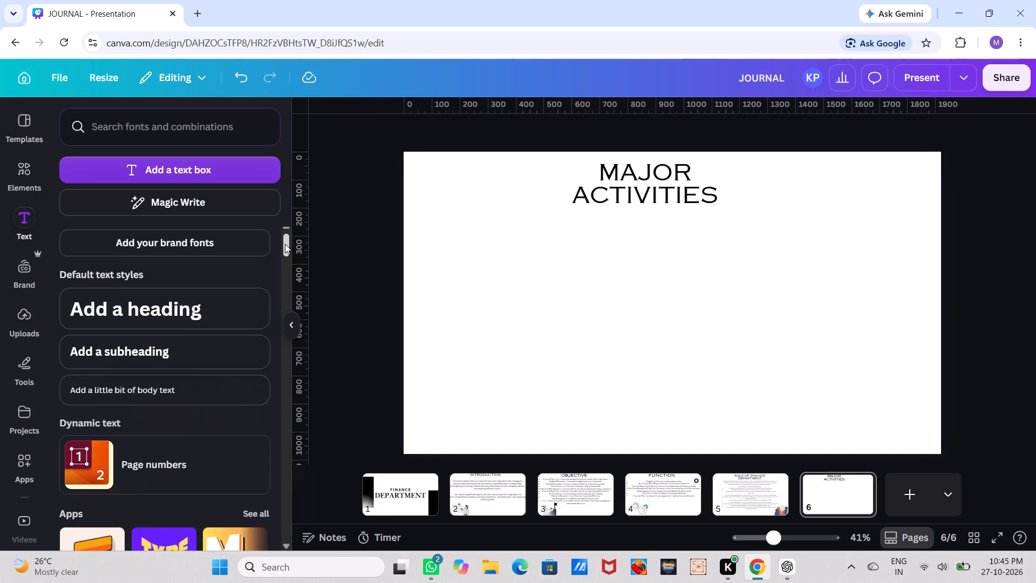
{"action": "left_click_drag", "start_coordinate": [285, 244], "coordinate": [285, 204]}
{"action": "left_click", "coordinate": [220, 404]}
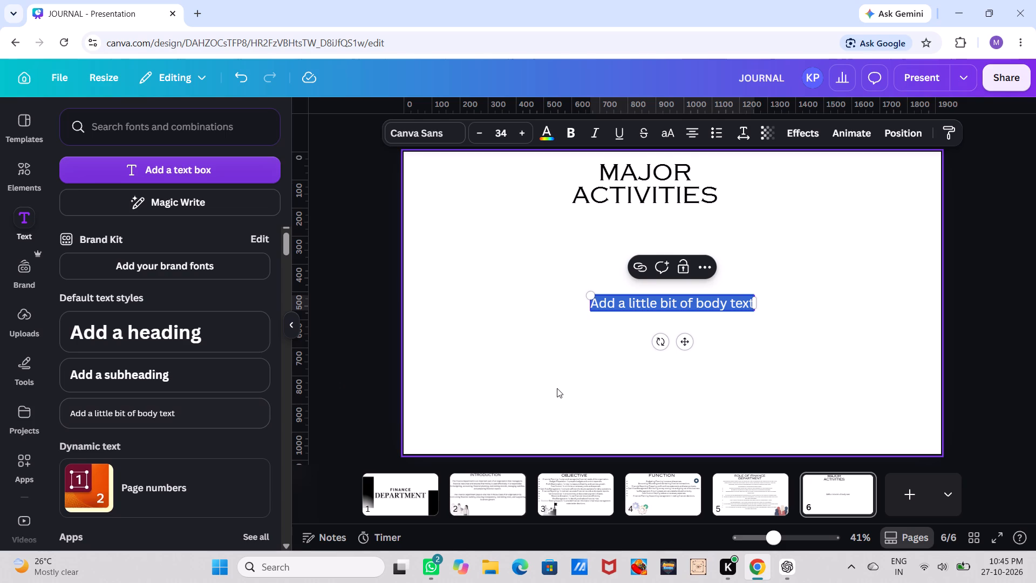
{"action": "key", "text": "Delete"}
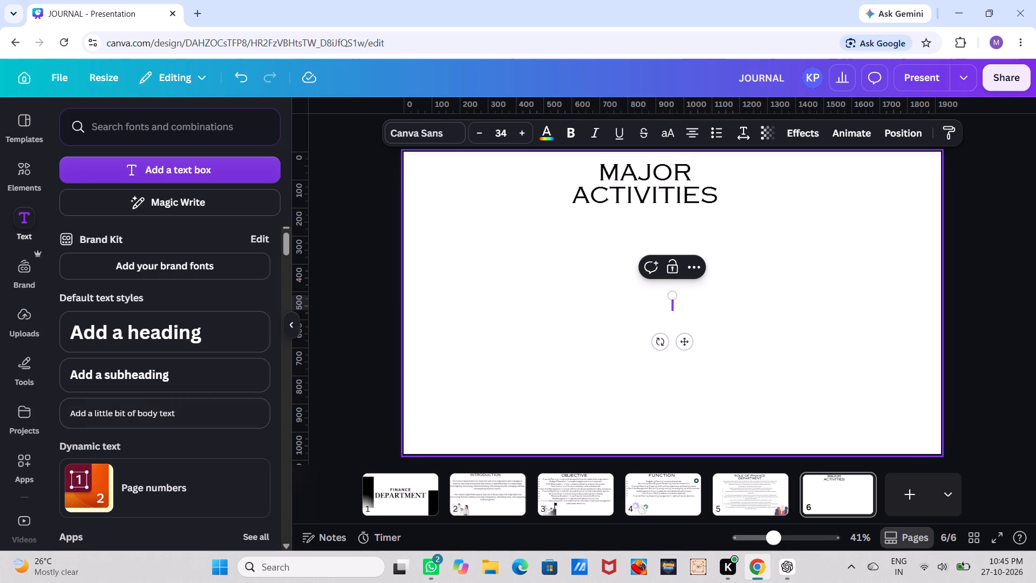
{"action": "type", "text": "The major actib"}
{"action": "key", "text": "BackSpace"}
{"action": "type", "text": "vities"}
{"action": "key", "text": "space"}
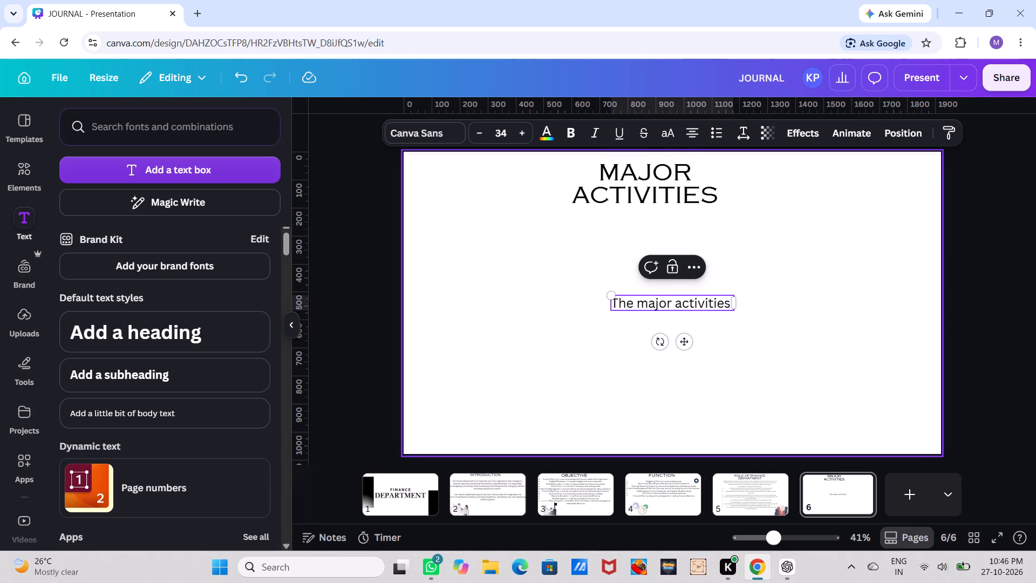
Continue the body sentence after "The major activities" with "include maintaining accounts, preparing budgets".
{"action": "type", "text": "include maintaining"}
{"action": "key", "text": "space"}
{"action": "type", "text": "Acc="}
{"action": "key", "text": "BackSpace"}
{"action": "key", "text": "BackSpace"}
{"action": "key", "text": "BackSpace"}
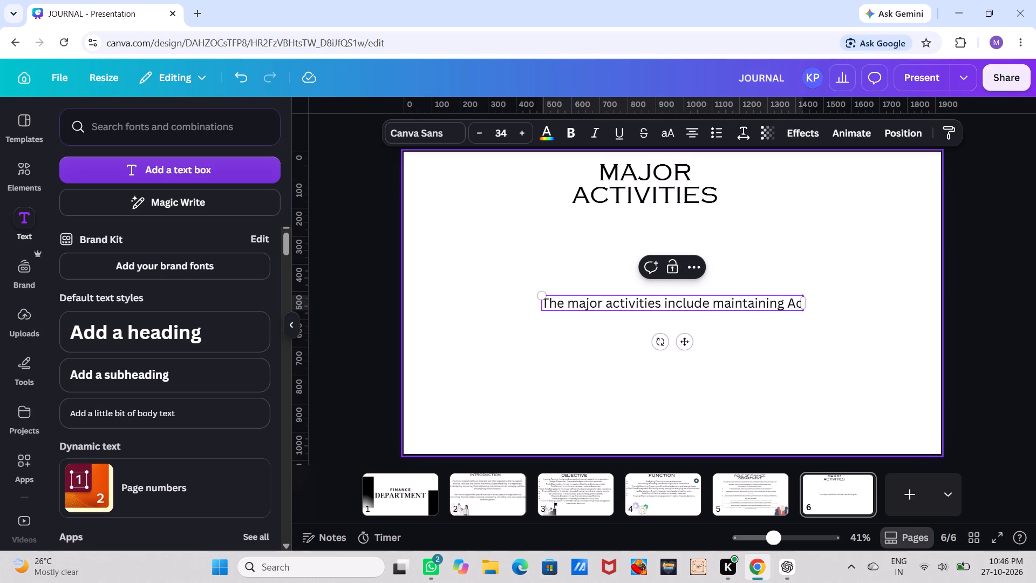
{"action": "key", "text": "BackSpace"}
{"action": "type", "text": "acco"}
{"action": "type", "text": "unt"}
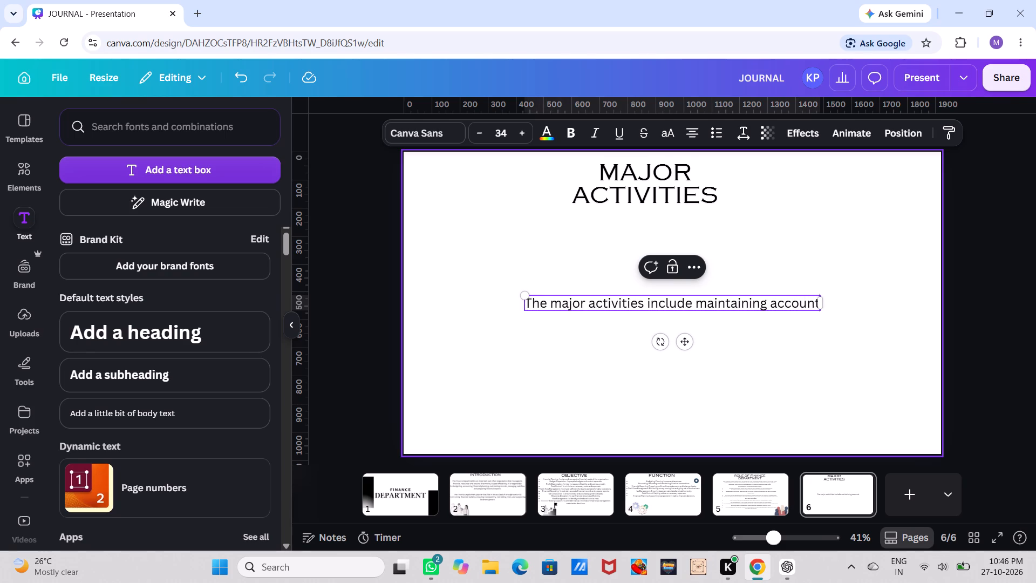
{"action": "key", "text": "s"}
{"action": "type", "text": ", preparing"}
{"action": "key", "text": "space"}
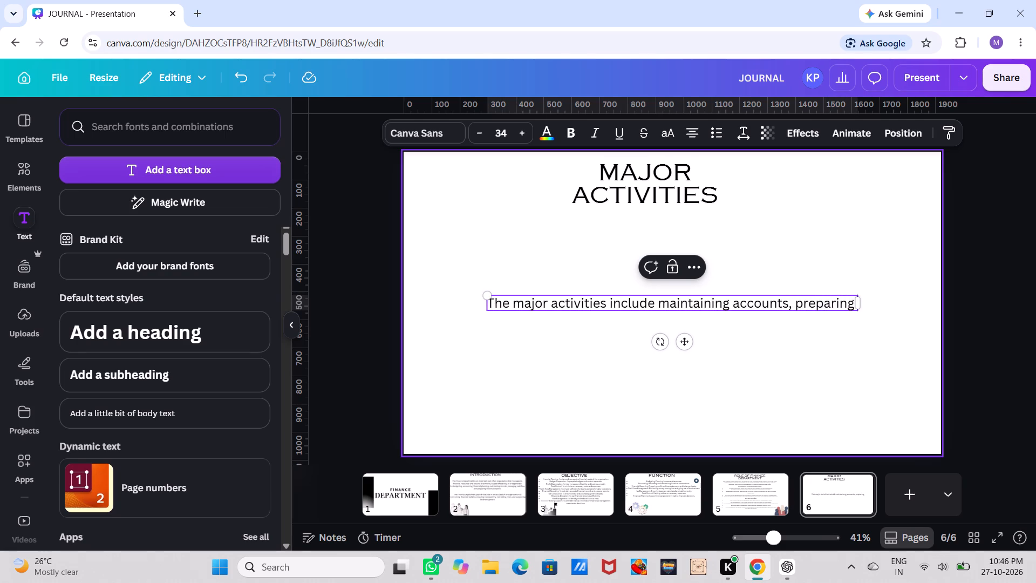
{"action": "type", "text": "budgets"}
Extend the body sentence with ", managing payments and receipts, monitoring expenditure".
{"action": "type", "text": ", managing"}
{"action": "key", "text": "space"}
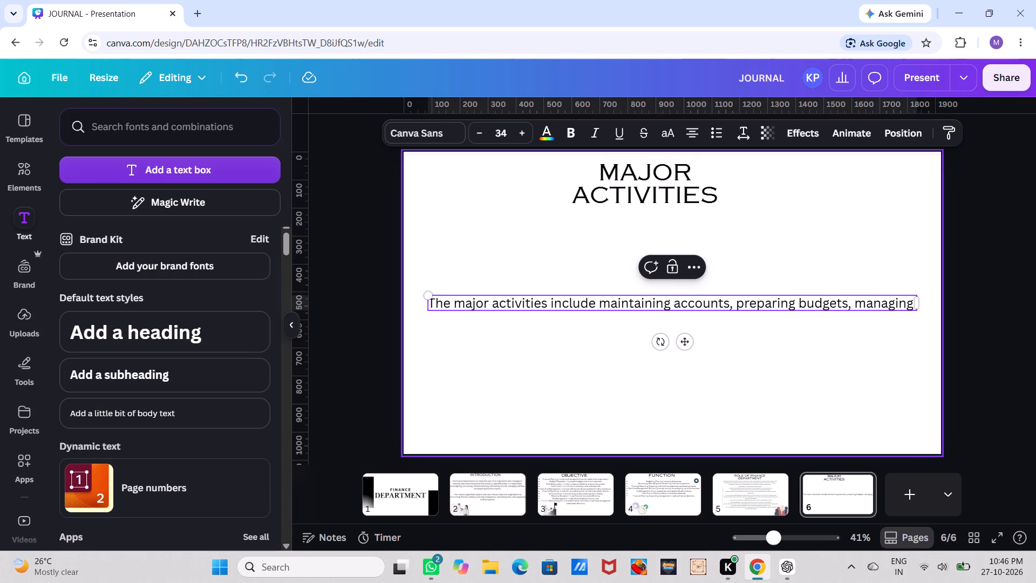
{"action": "type", "text": "paymens"}
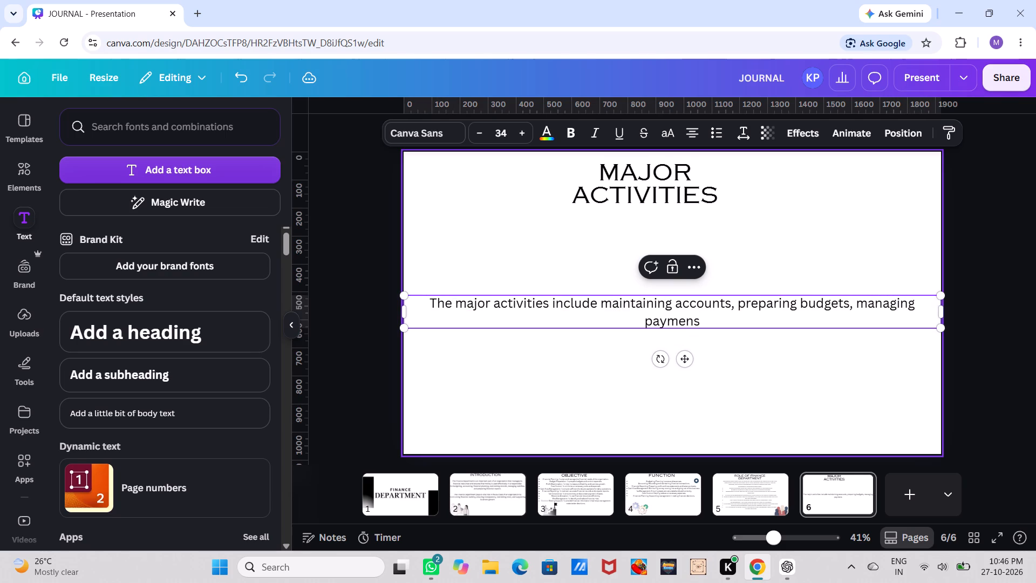
{"action": "key", "text": "BackSpace"}
{"action": "type", "text": "ts"}
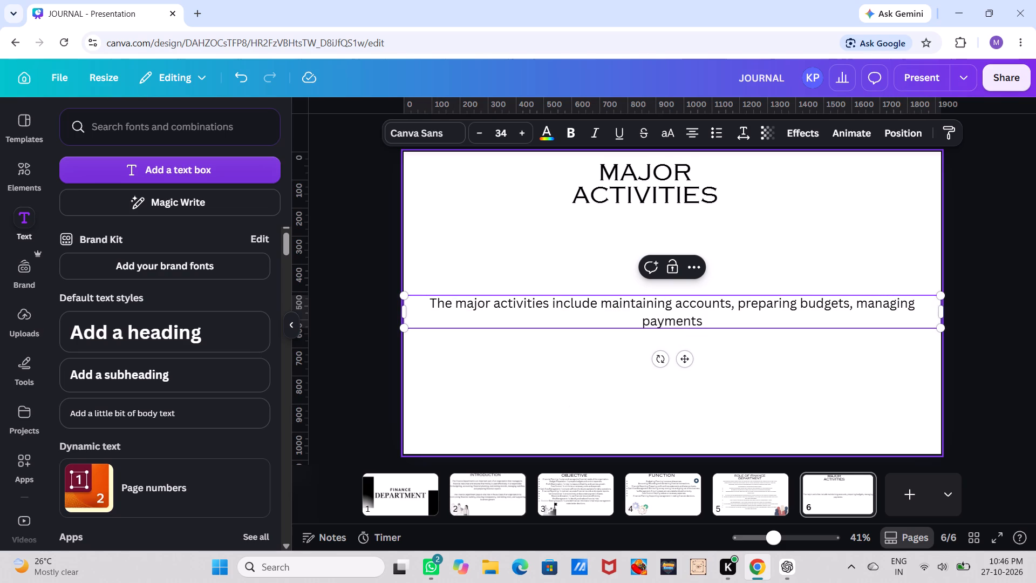
{"action": "key", "text": "comma"}
{"action": "key", "text": "BackSpace"}
{"action": "key", "text": "space"}
{"action": "type", "text": "and receipts"}
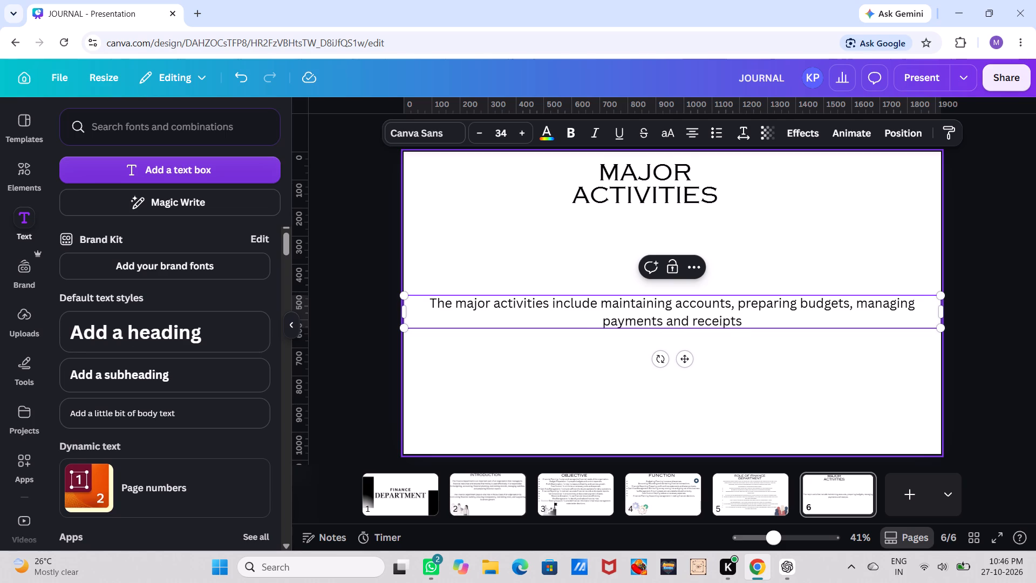
{"action": "type", "text": ", monitro"}
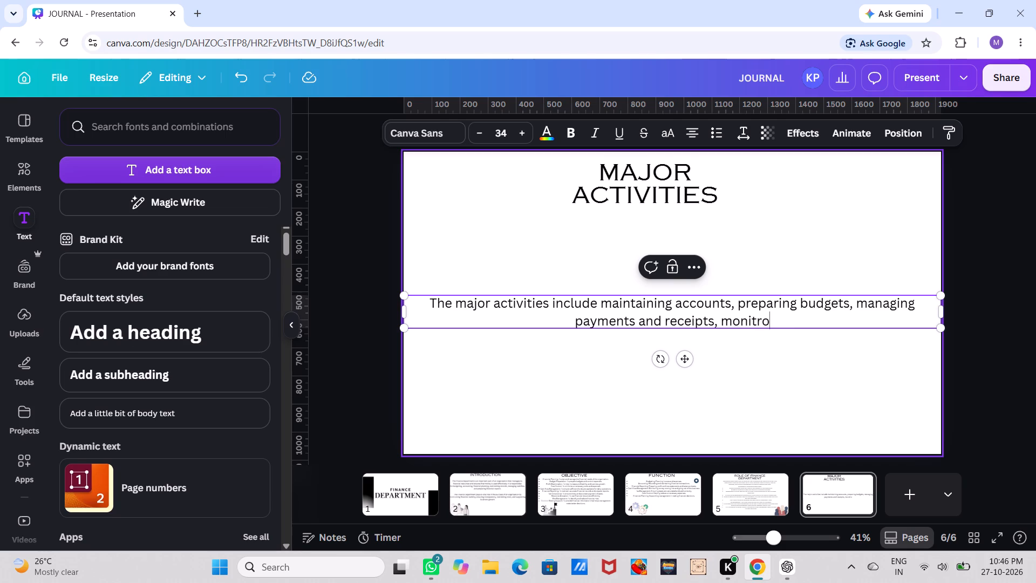
{"action": "key", "text": "BackSpace"}
{"action": "key", "text": "BackSpace"}
{"action": "type", "text": "oring"}
{"action": "key", "text": "space"}
{"action": "type", "text": "expenditure"}
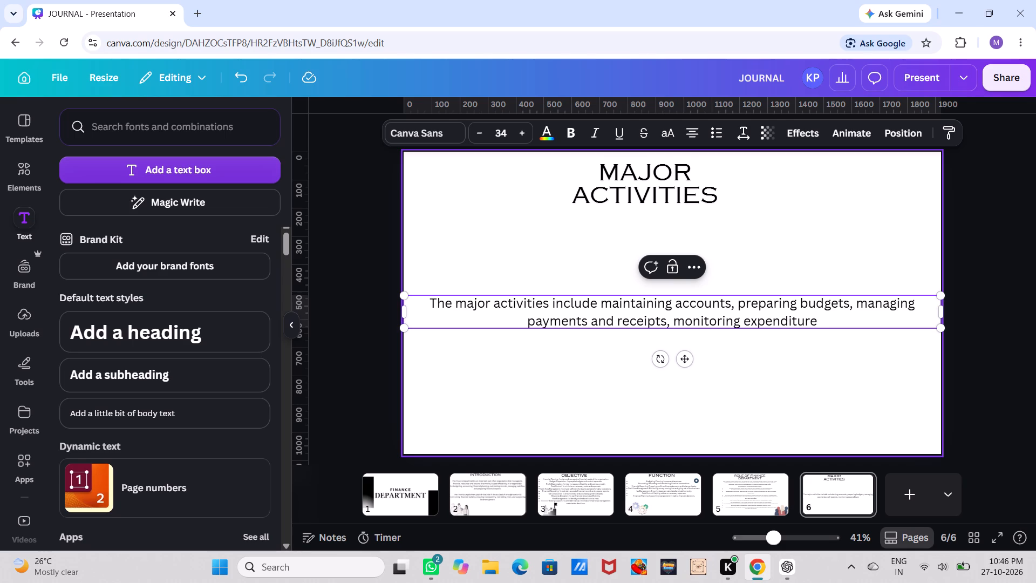
Add ", preparing financial statements, handling tax-related work" to the body sentence.
{"action": "type", "text": ", preparing financial"}
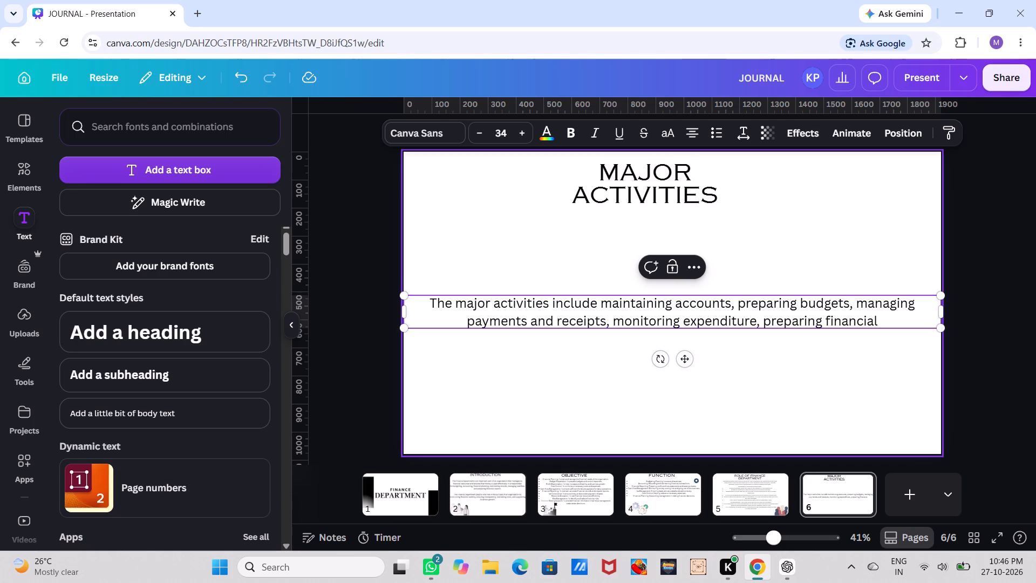
{"action": "key", "text": "space"}
{"action": "type", "text": "state"}
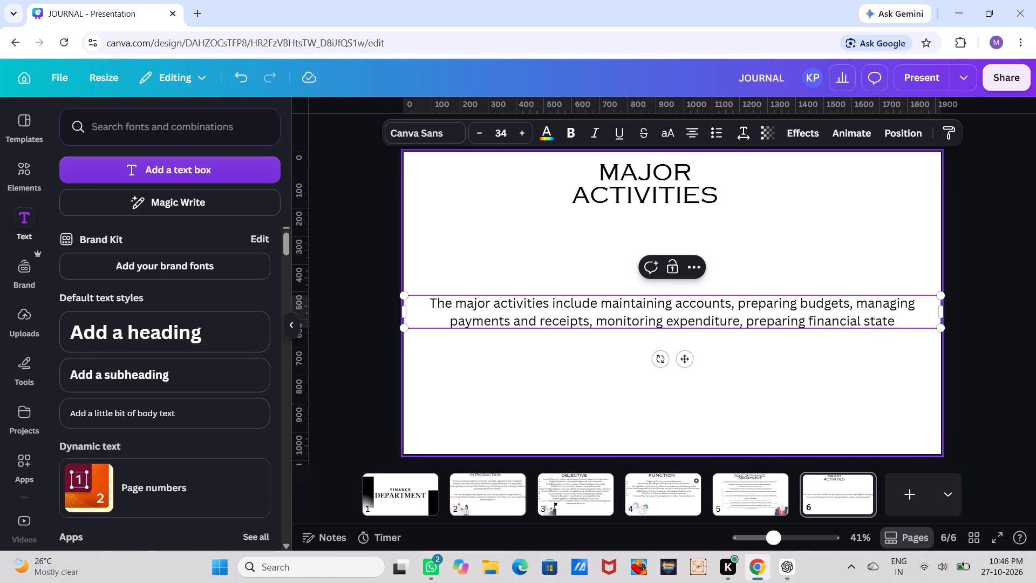
{"action": "type", "text": "ment"}
{"action": "type", "text": "s, handling"}
{"action": "key", "text": "space"}
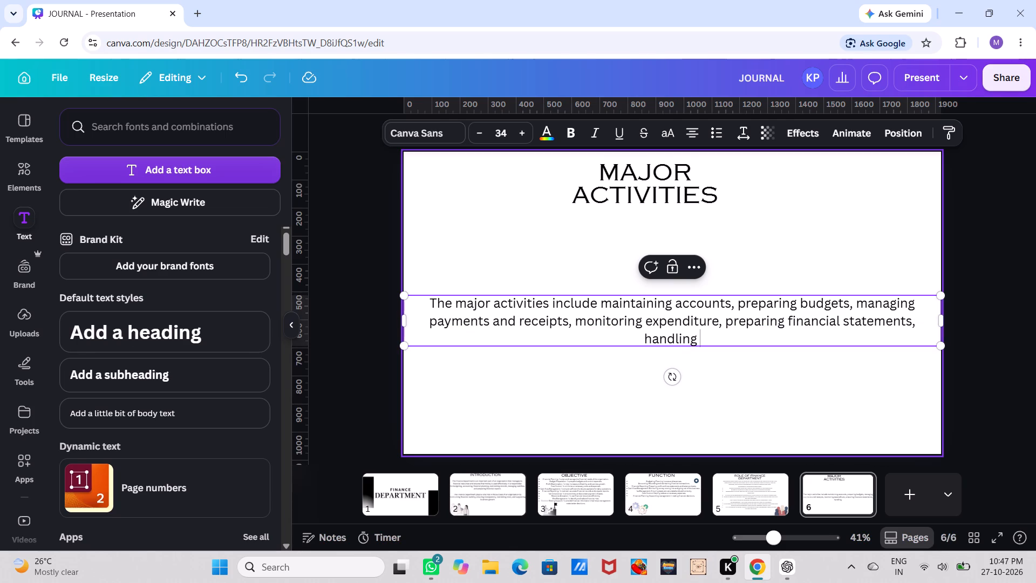
{"action": "type", "text": "tax-related"}
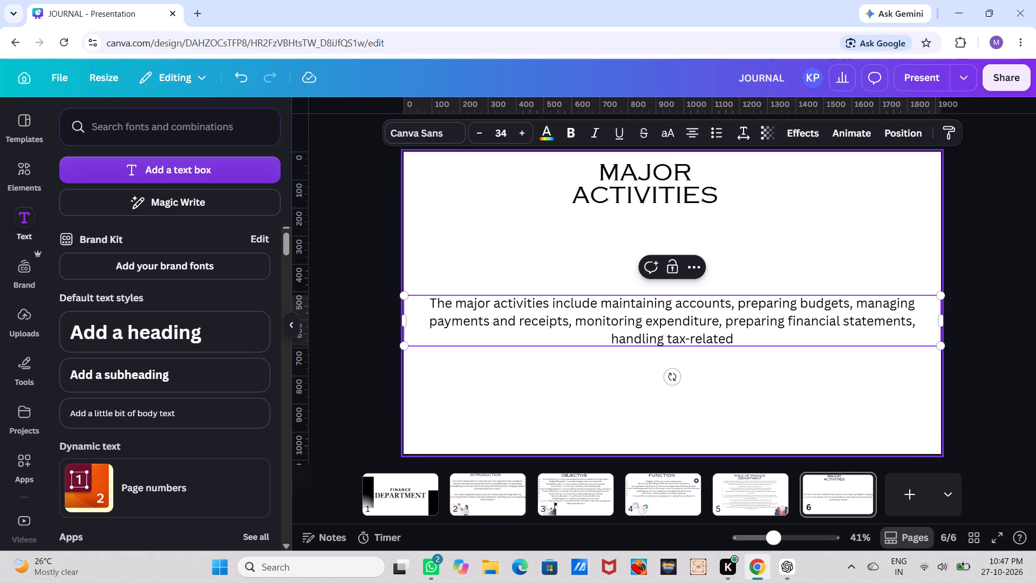
{"action": "key", "text": "space"}
{"action": "type", "text": "work"}
Finish the body sentence with ", and reviewing the financial performance of the organization".
{"action": "type", "text": ", and"}
{"action": "key", "text": "space"}
{"action": "type", "text": "rev"}
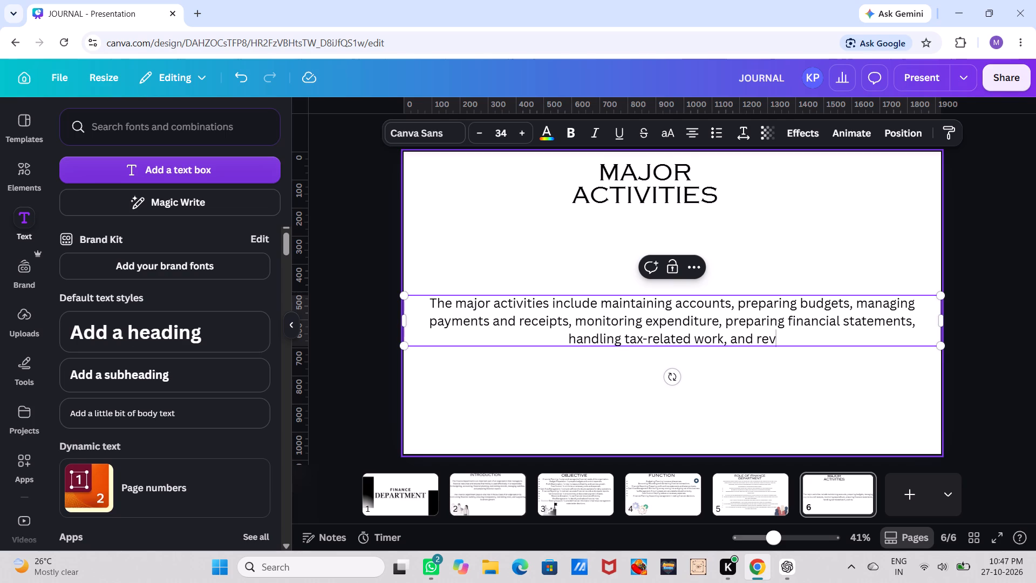
{"action": "type", "text": "iewing thr"}
{"action": "key", "text": "space"}
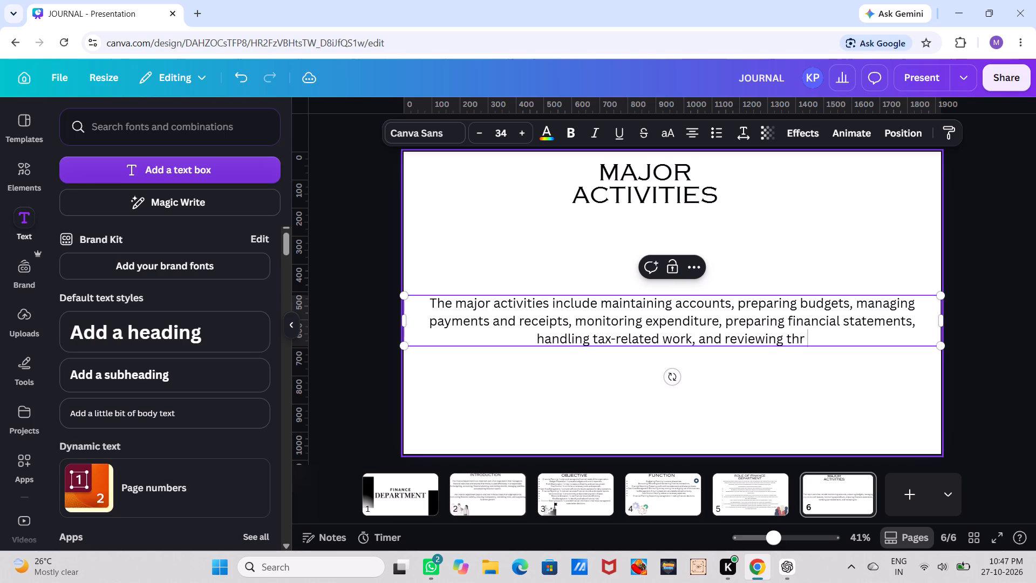
{"action": "key", "text": "BackSpace"}
{"action": "key", "text": "BackSpace"}
{"action": "type", "text": "e fin"}
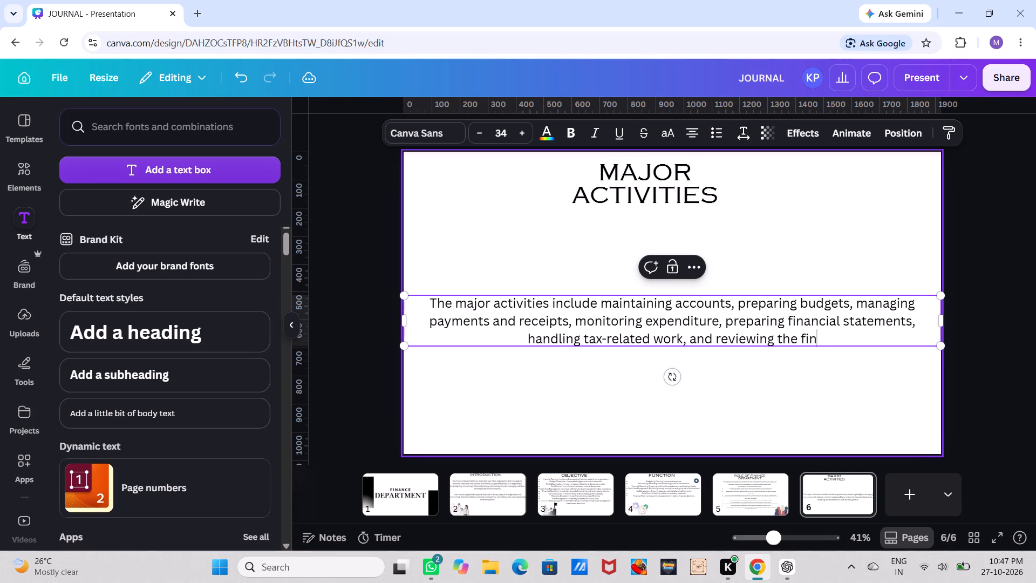
{"action": "type", "text": "ancial performance"}
{"action": "key", "text": "space"}
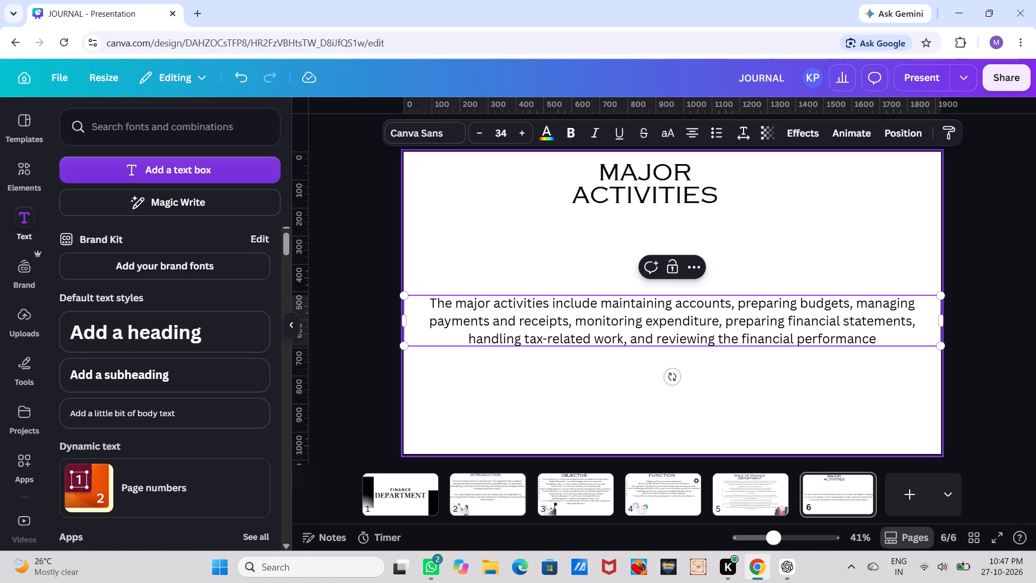
{"action": "type", "text": "of the"}
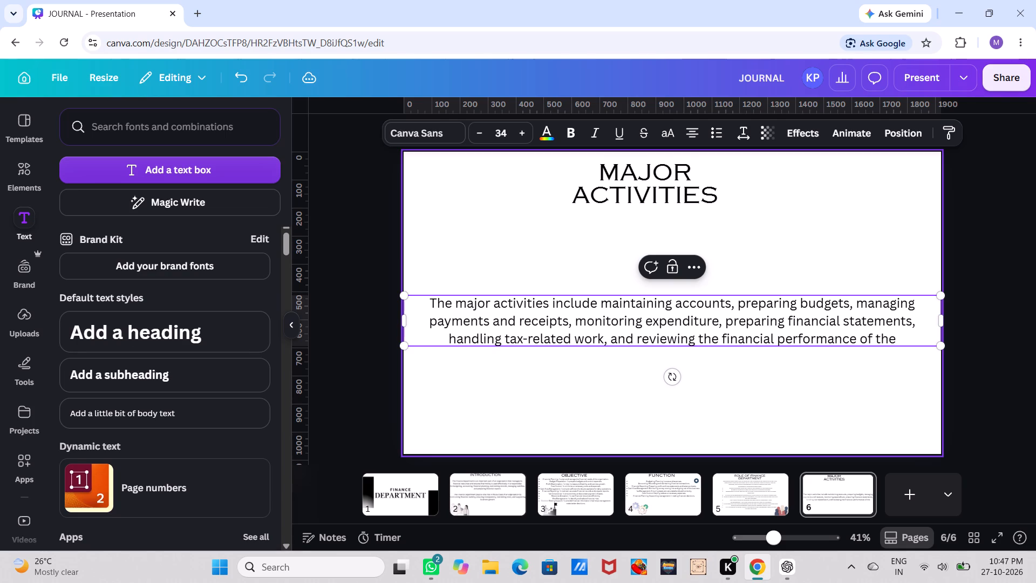
{"action": "key", "text": "space"}
{"action": "type", "text": "orga"}
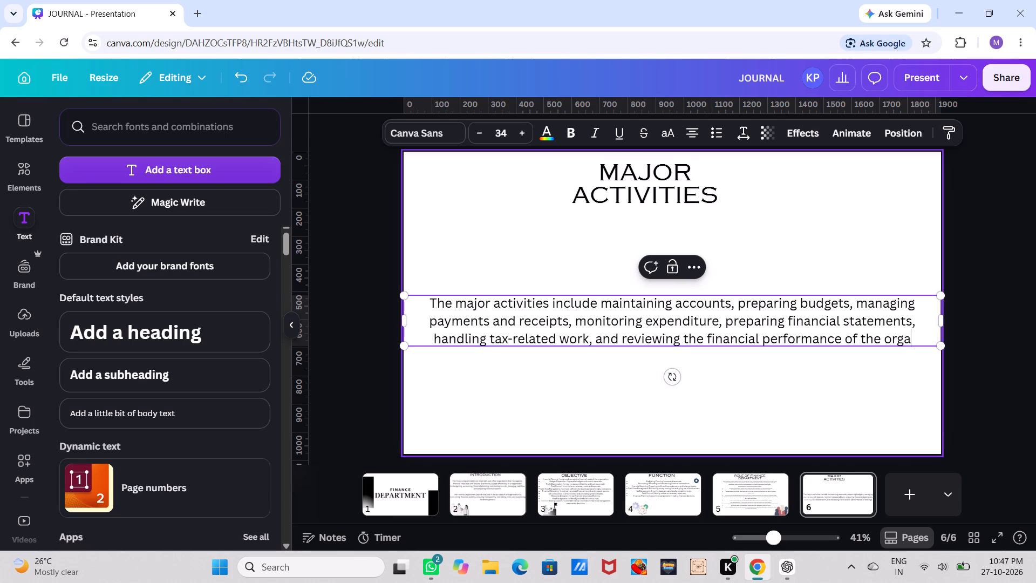
{"action": "type", "text": "nization"}
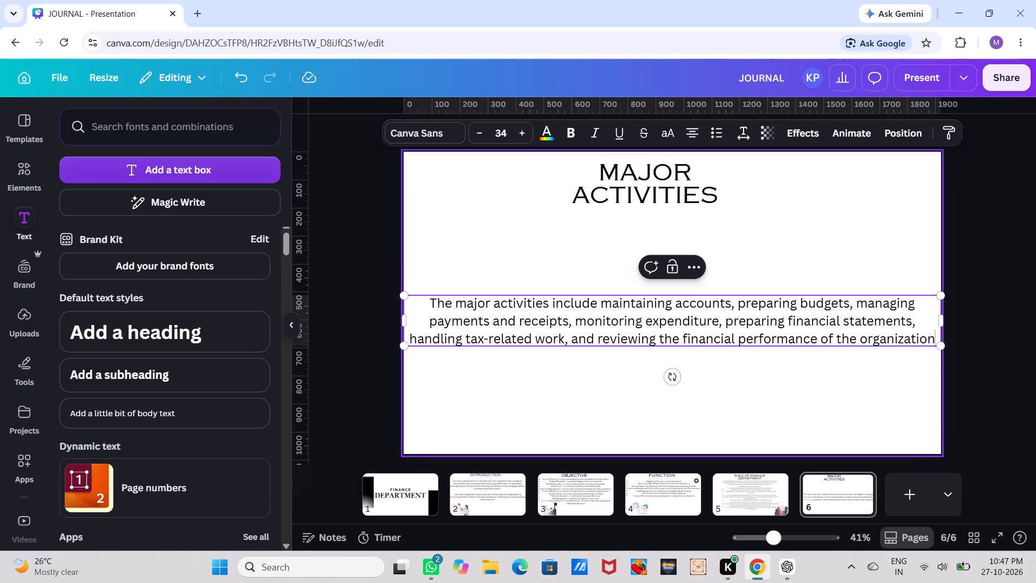
Move the body paragraph up beneath the heading, narrow it to wrap onto four lines, and centre it horizontally on the slide.
{"action": "left_click_drag", "start_coordinate": [662, 326], "coordinate": [663, 291]}
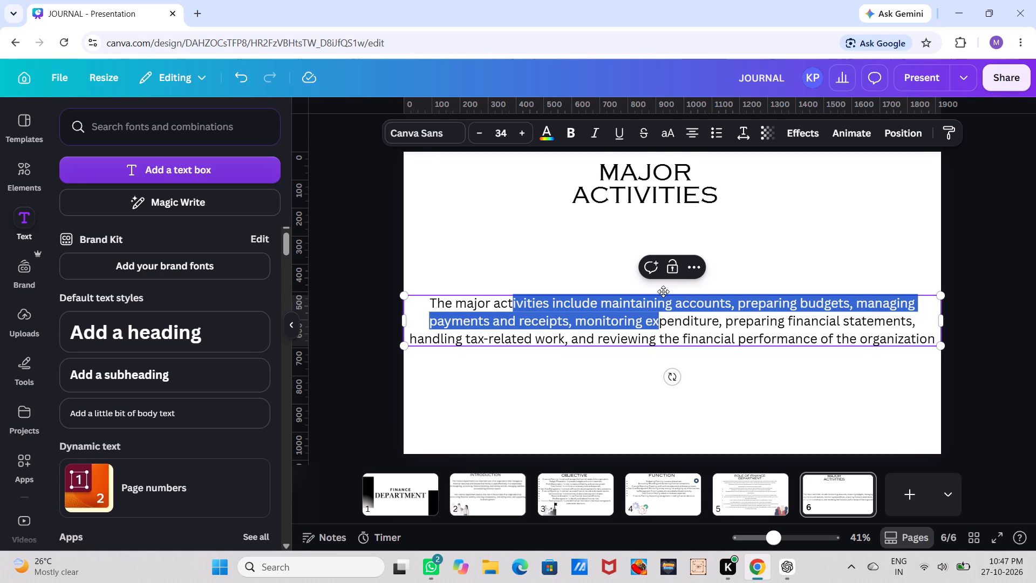
{"action": "left_click_drag", "start_coordinate": [663, 291], "coordinate": [663, 291]}
{"action": "left_click", "coordinate": [690, 349]}
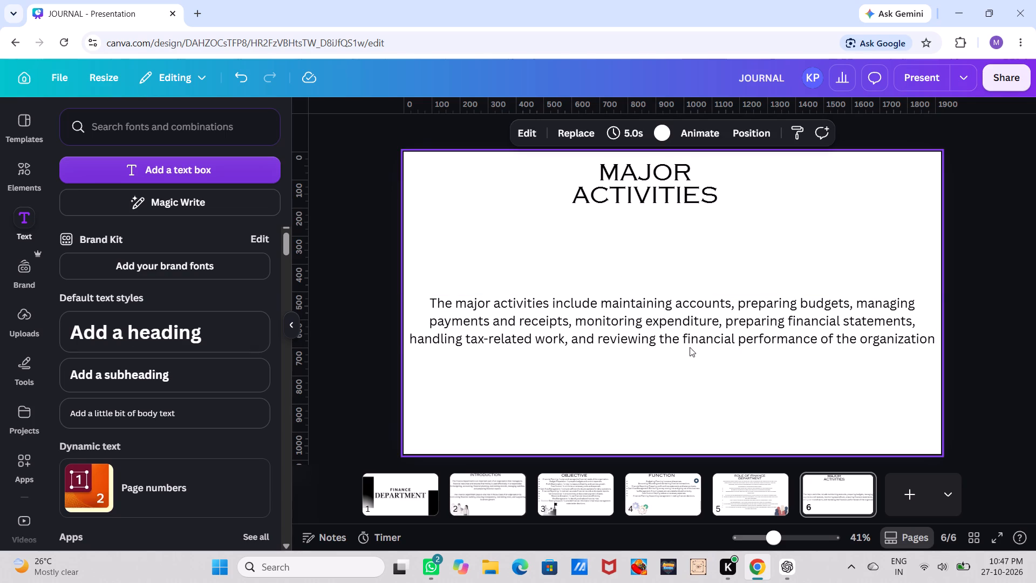
{"action": "left_click_drag", "start_coordinate": [687, 327], "coordinate": [677, 261]}
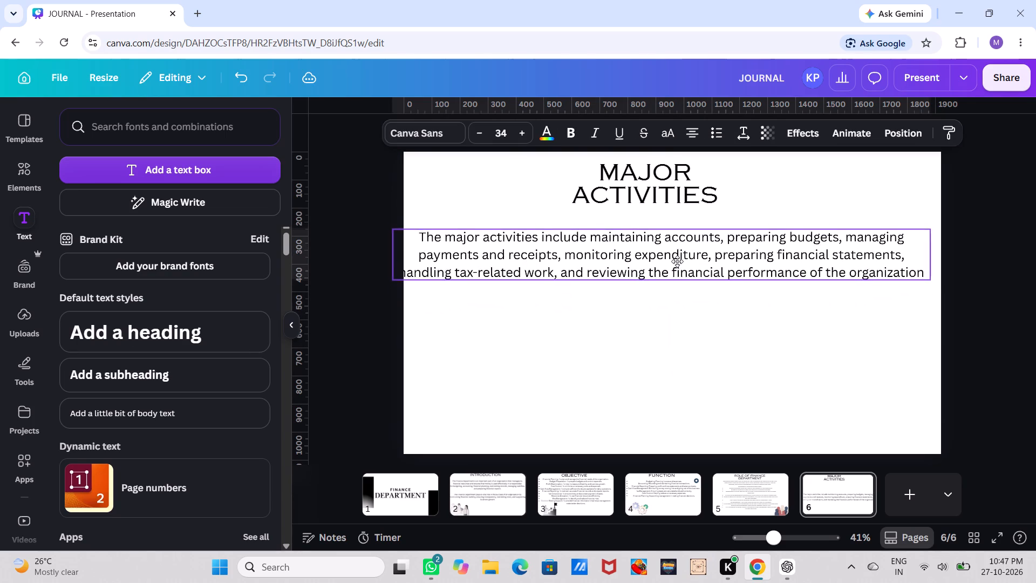
{"action": "left_click_drag", "start_coordinate": [677, 261], "coordinate": [682, 264]}
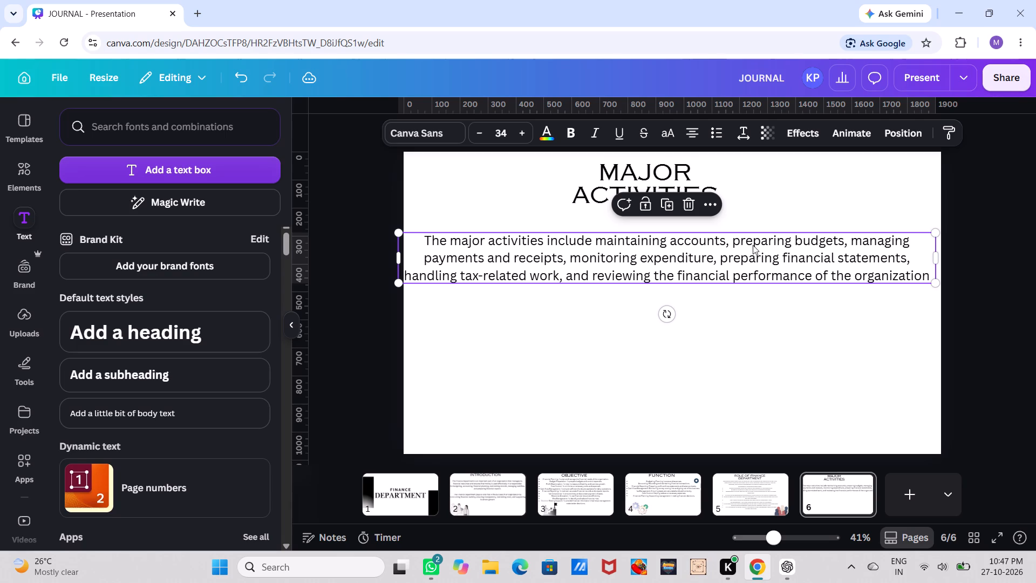
{"action": "left_click", "coordinate": [930, 280]}
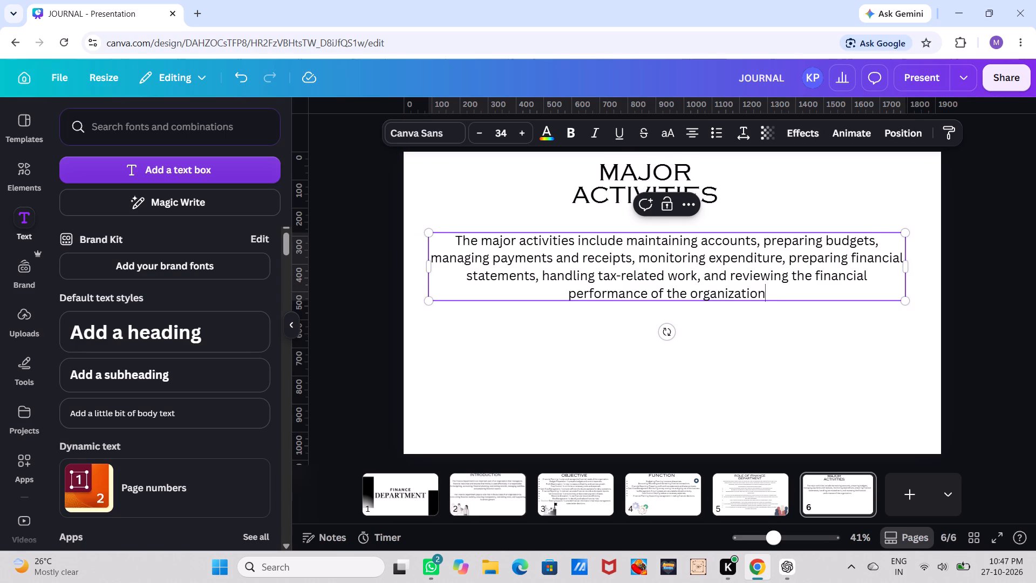
{"action": "left_click_drag", "start_coordinate": [818, 273], "coordinate": [833, 281]}
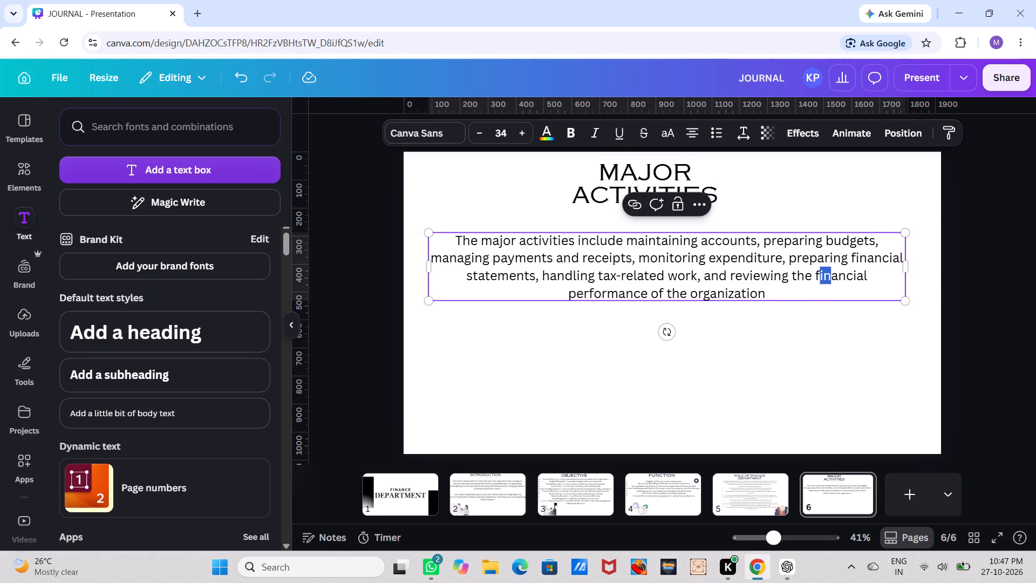
{"action": "left_click", "coordinate": [808, 302]}
{"action": "left_click_drag", "start_coordinate": [789, 285], "coordinate": [801, 291]}
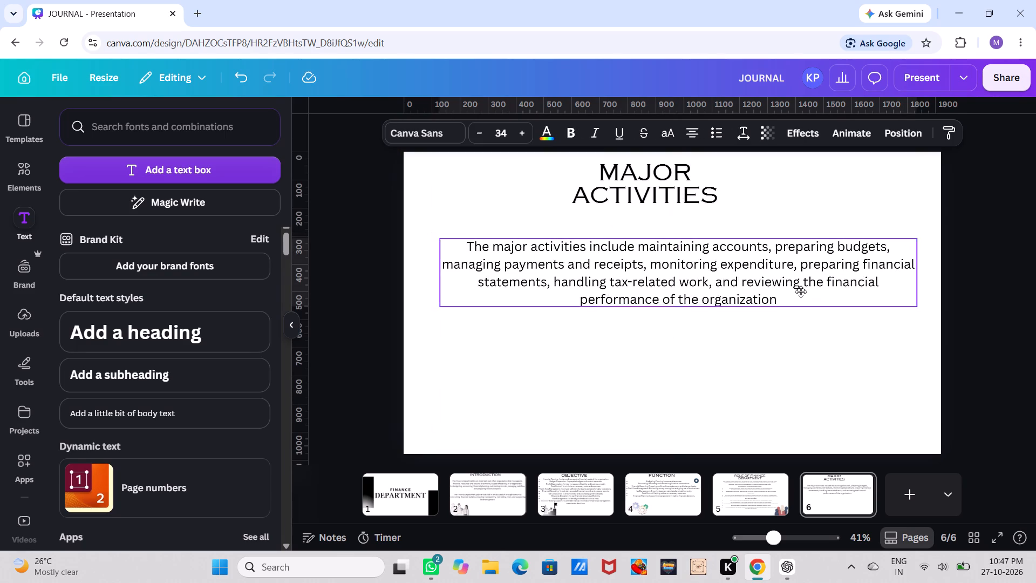
{"action": "left_click_drag", "start_coordinate": [801, 291], "coordinate": [795, 305]}
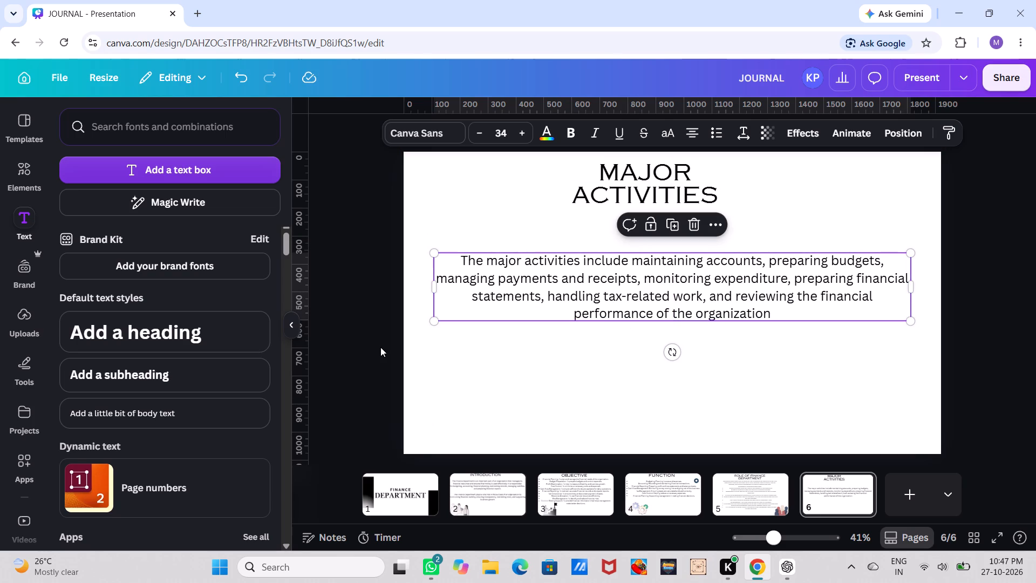
{"action": "left_click", "coordinate": [380, 347]}
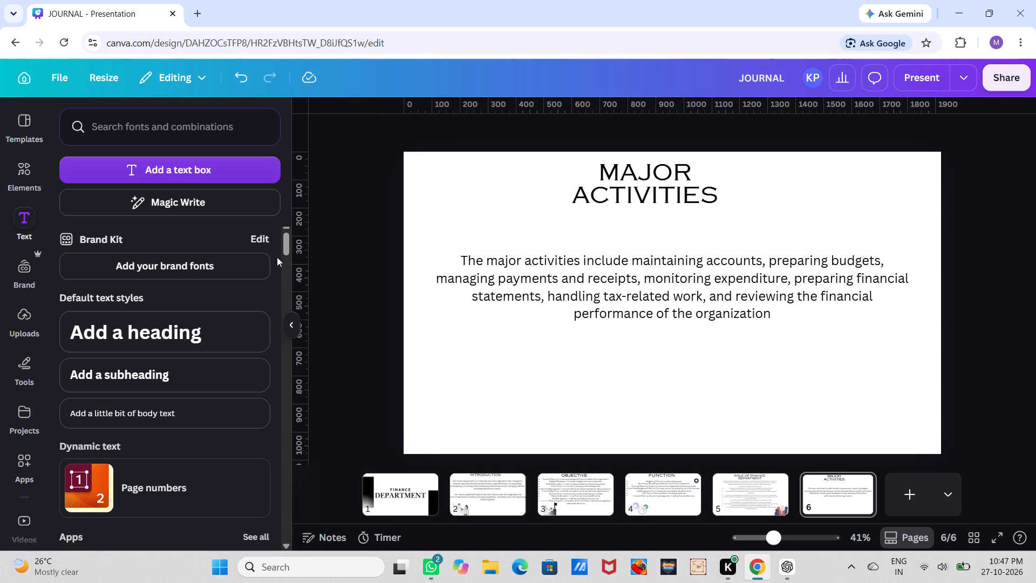
Search the graphics for "Activity" and insert the illustration of three people holding coloured blocks on slide 6.
{"action": "left_click", "coordinate": [23, 161]}
{"action": "left_click", "coordinate": [97, 147]}
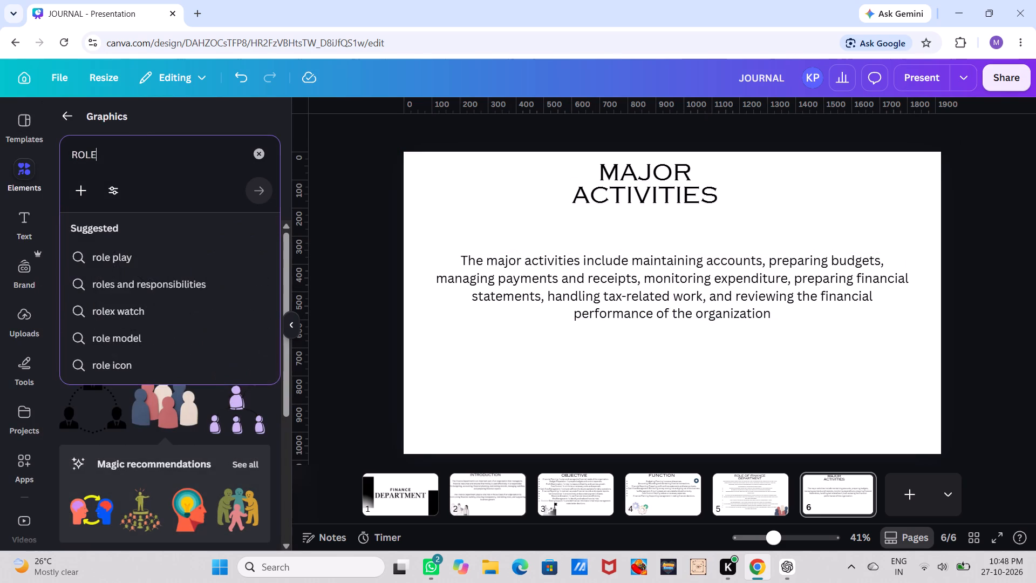
{"action": "key", "text": "BackSpace"}
{"action": "key", "text": "BackSpace"}
{"action": "key", "text": "BackSpace"}
{"action": "key", "text": "BackSpace"}
{"action": "type", "text": "Activity"}
{"action": "key", "text": "Return"}
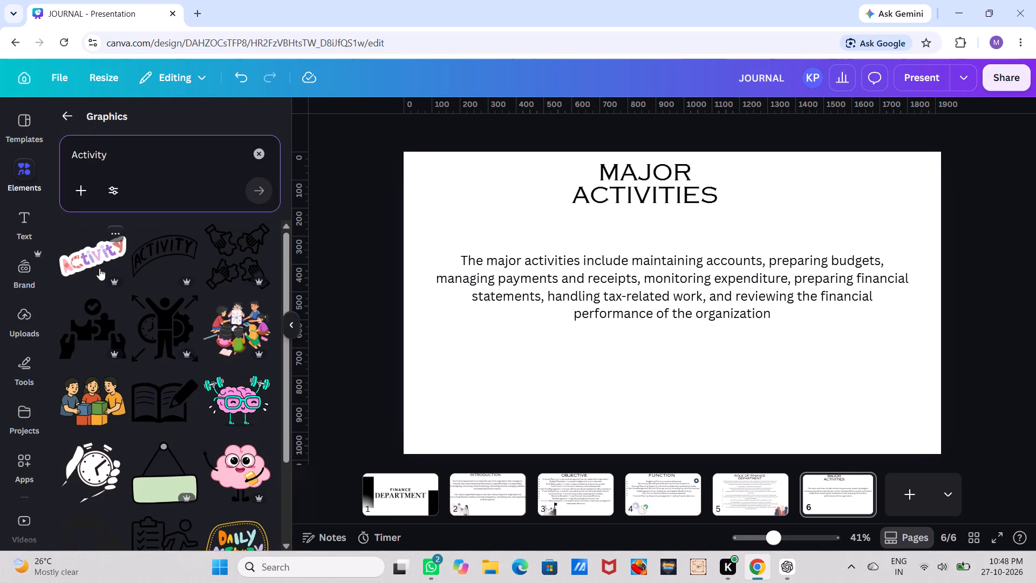
{"action": "left_click", "coordinate": [99, 387]}
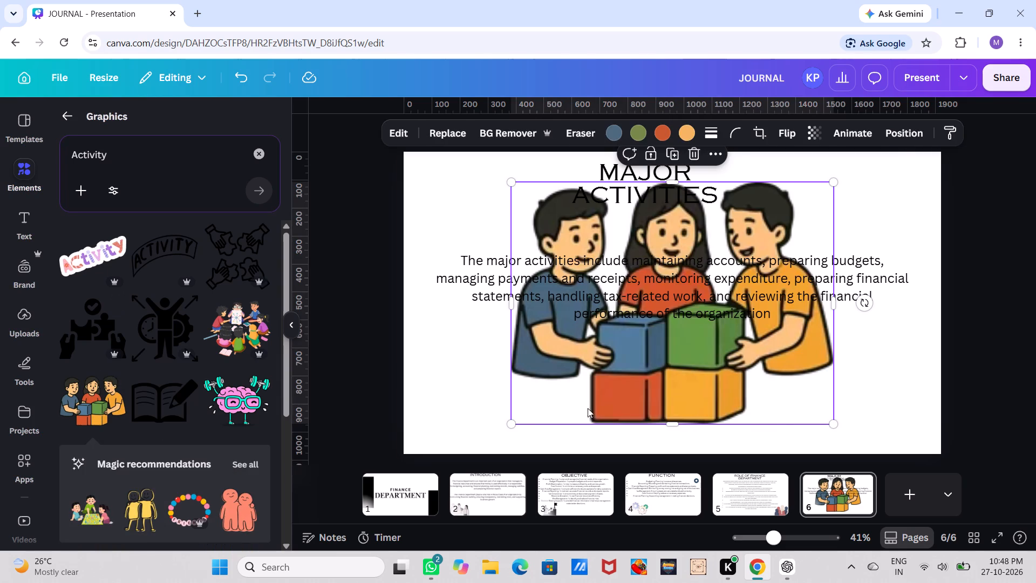
Shrink the illustration of three people holding blocks and place it in slide 6's lower-left corner, beneath the body paragraph.
{"action": "left_click_drag", "start_coordinate": [831, 424], "coordinate": [703, 371]}
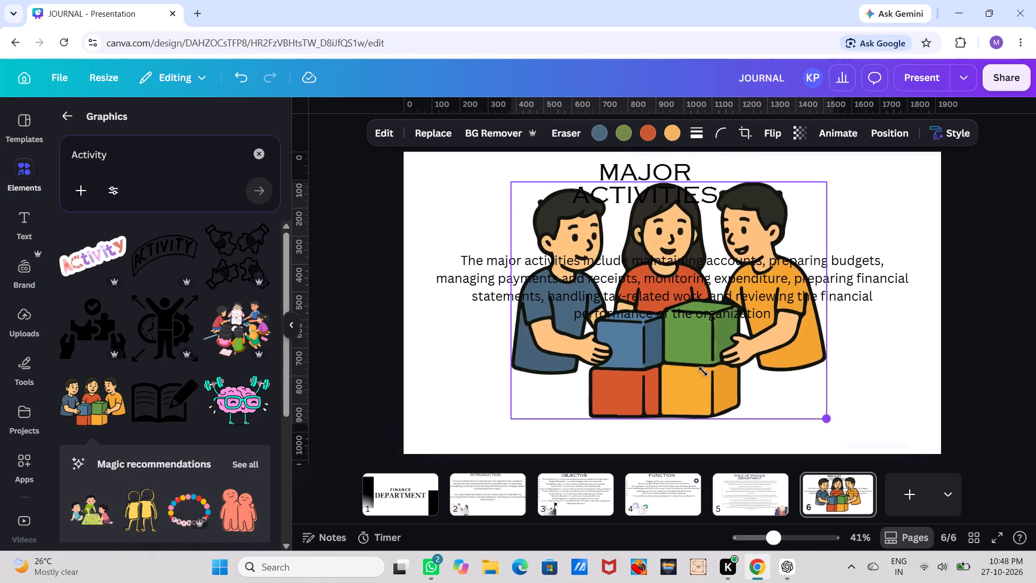
{"action": "left_click_drag", "start_coordinate": [703, 371], "coordinate": [677, 368]}
{"action": "left_click", "coordinate": [628, 286]}
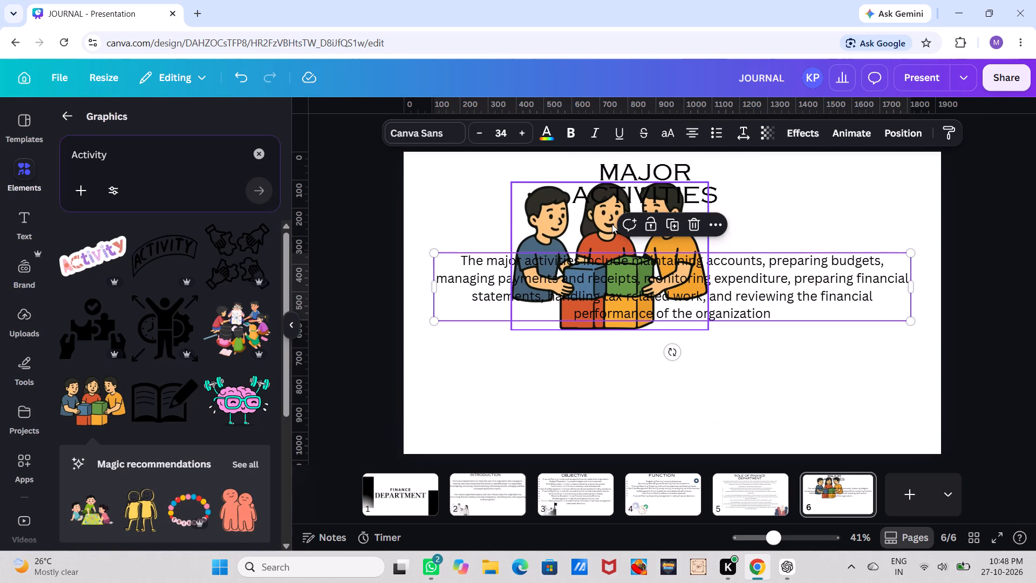
{"action": "left_click", "coordinate": [612, 224]}
{"action": "left_click_drag", "start_coordinate": [612, 224], "coordinate": [532, 345]}
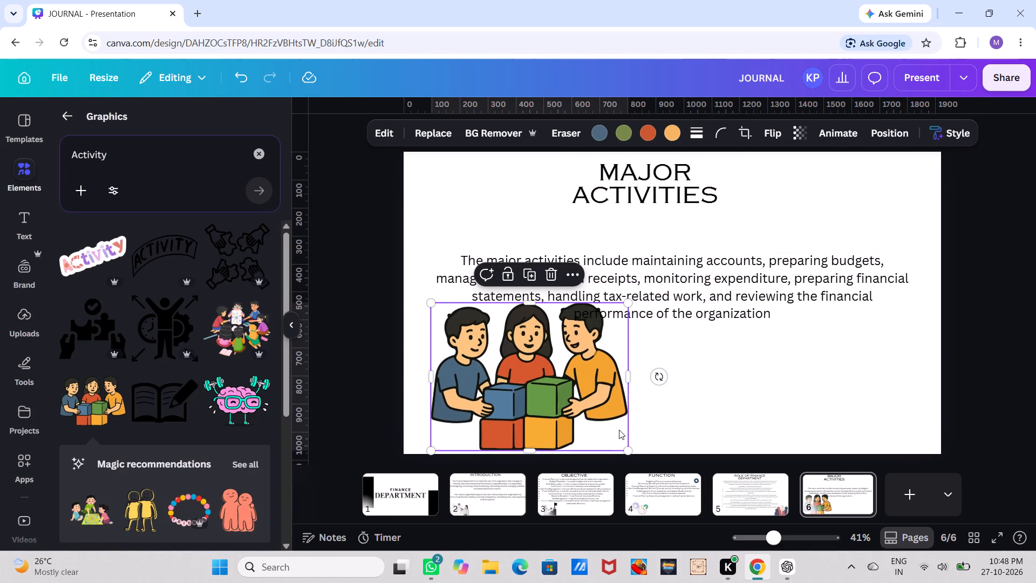
{"action": "left_click_drag", "start_coordinate": [582, 430], "coordinate": [565, 439]}
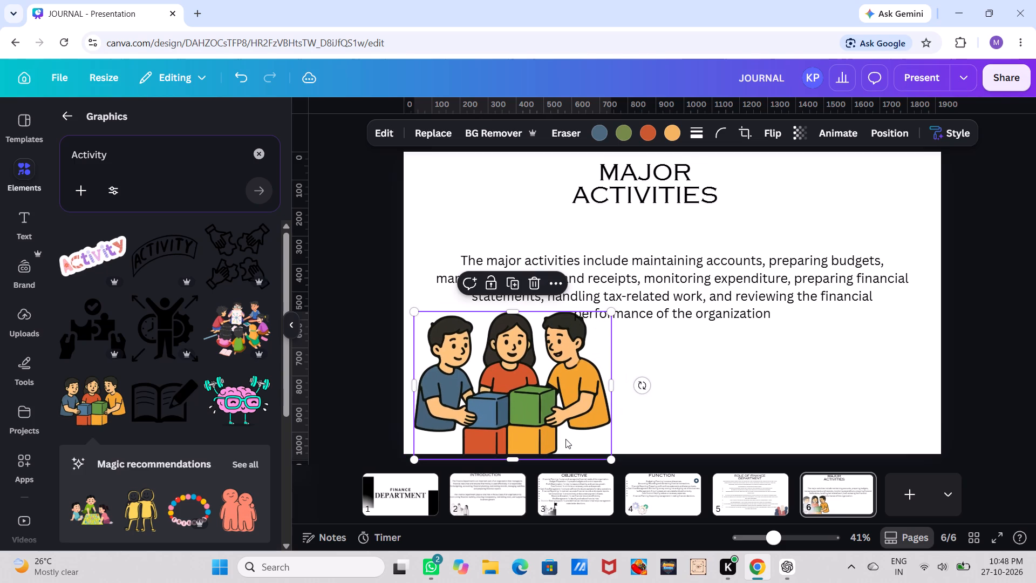
{"action": "left_click_drag", "start_coordinate": [612, 459], "coordinate": [573, 434]}
{"action": "left_click_drag", "start_coordinate": [532, 408], "coordinate": [543, 433]}
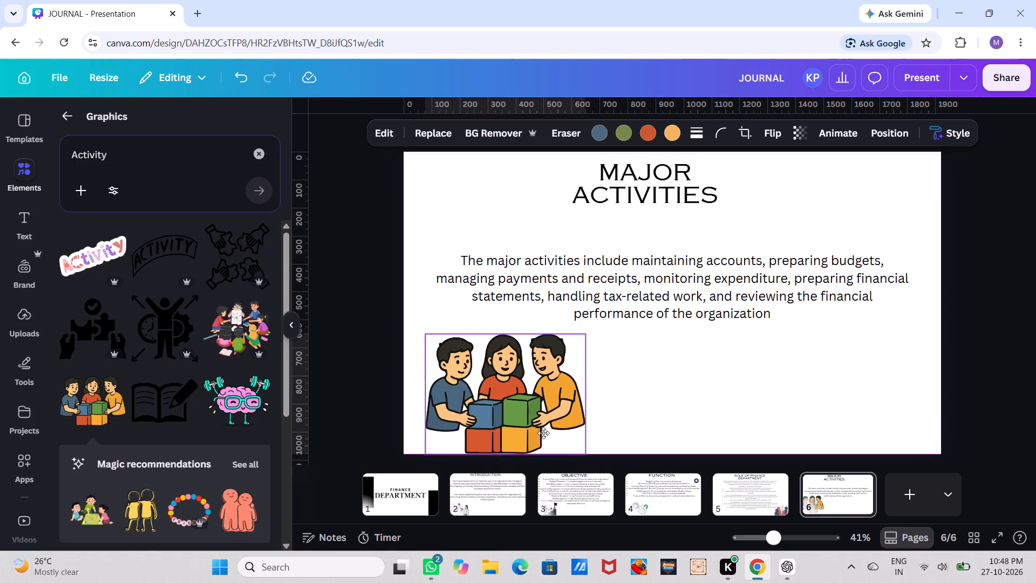
{"action": "left_click_drag", "start_coordinate": [543, 433], "coordinate": [543, 435]}
{"action": "left_click", "coordinate": [373, 411]}
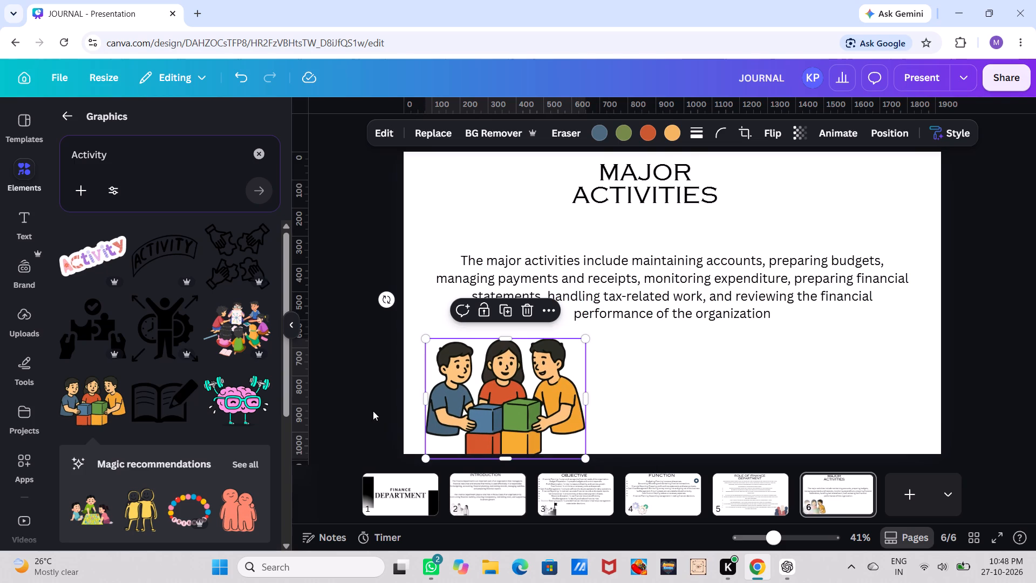
Insert the pink brain graphic lifting dumbbells on slide 6, shrink it, and place it at the end of the "Major Activities" heading.
{"action": "left_click", "coordinate": [250, 394]}
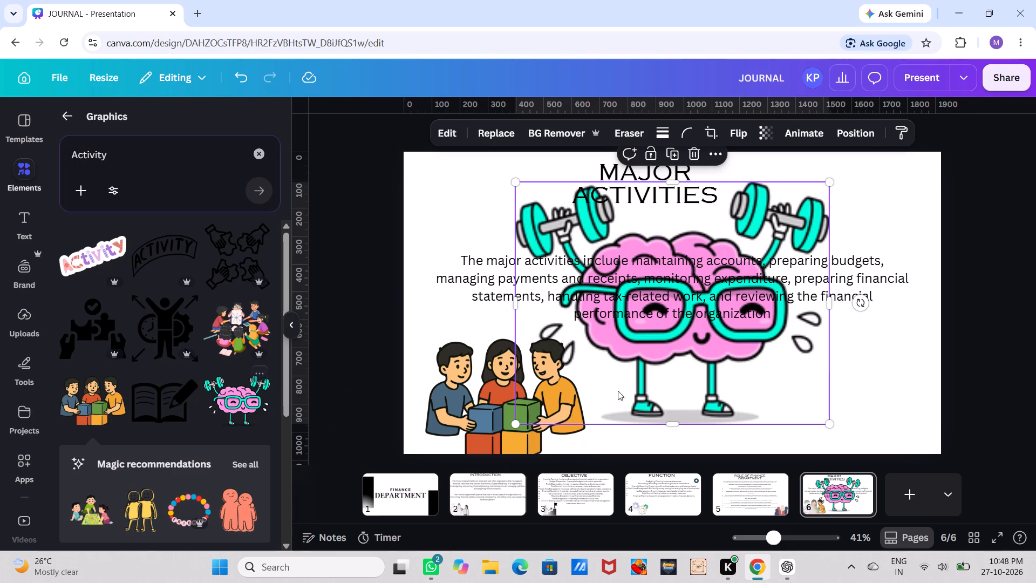
{"action": "left_click_drag", "start_coordinate": [828, 422], "coordinate": [588, 235]}
{"action": "left_click_drag", "start_coordinate": [571, 230], "coordinate": [747, 232]}
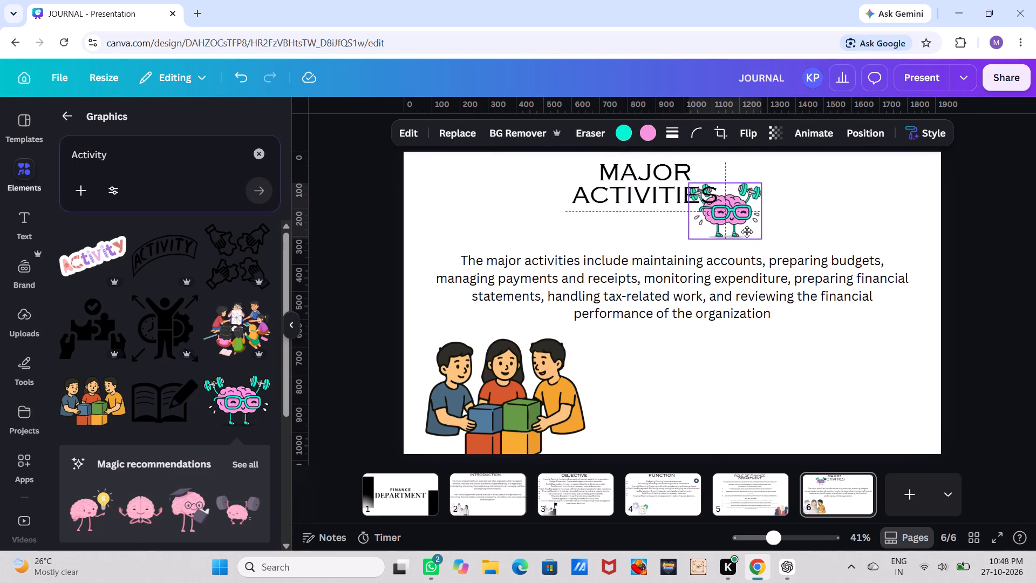
{"action": "left_click_drag", "start_coordinate": [747, 232], "coordinate": [756, 231]}
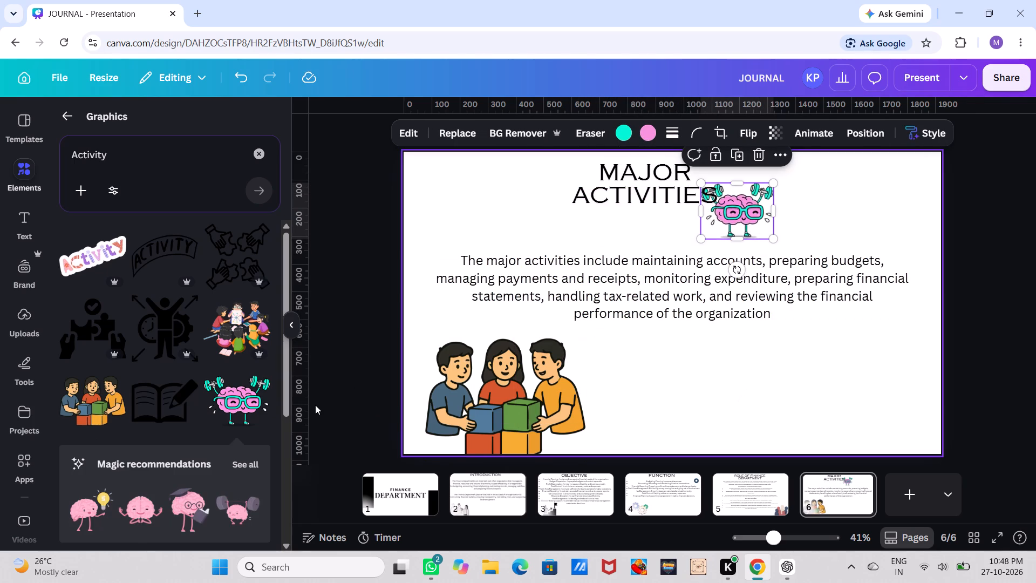
{"action": "left_click", "coordinate": [339, 405]}
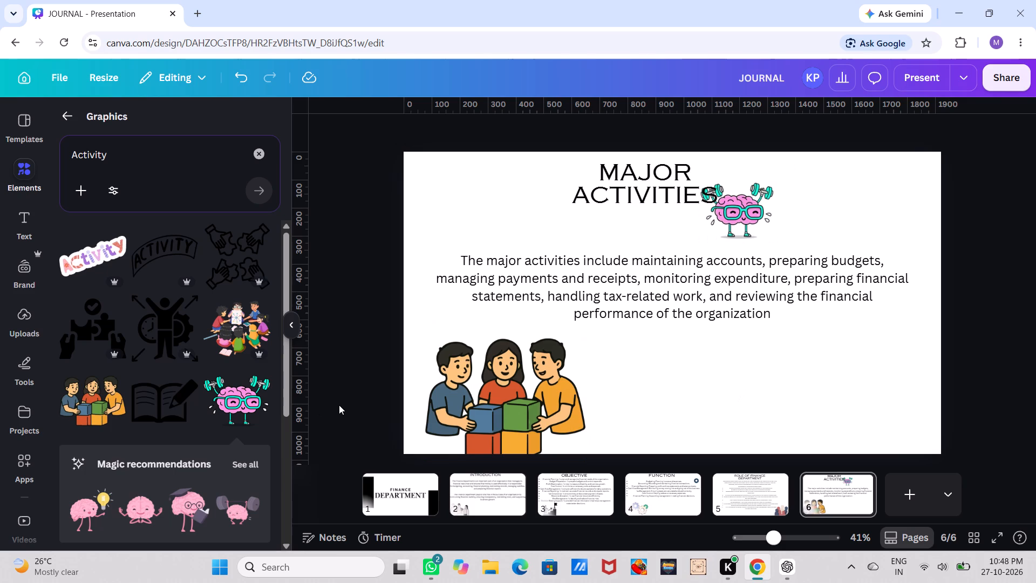
Add a blank slide 7 after the major activities slide.
{"action": "left_click", "coordinate": [912, 495]}
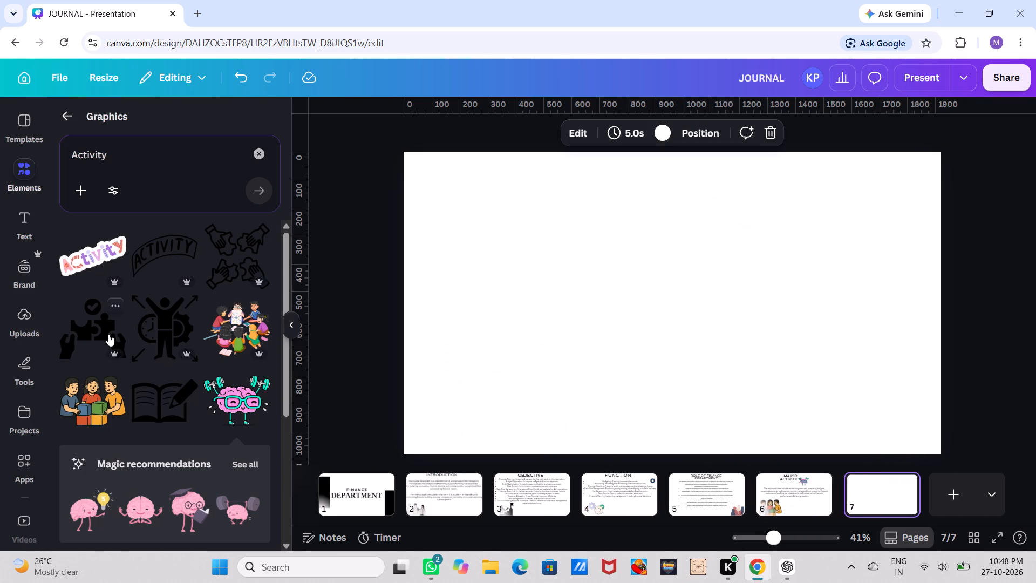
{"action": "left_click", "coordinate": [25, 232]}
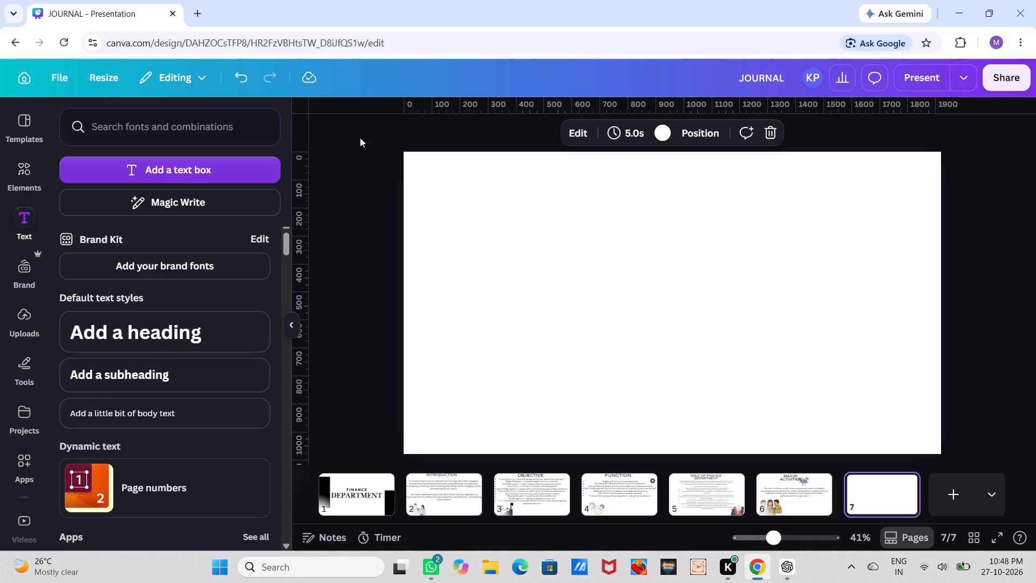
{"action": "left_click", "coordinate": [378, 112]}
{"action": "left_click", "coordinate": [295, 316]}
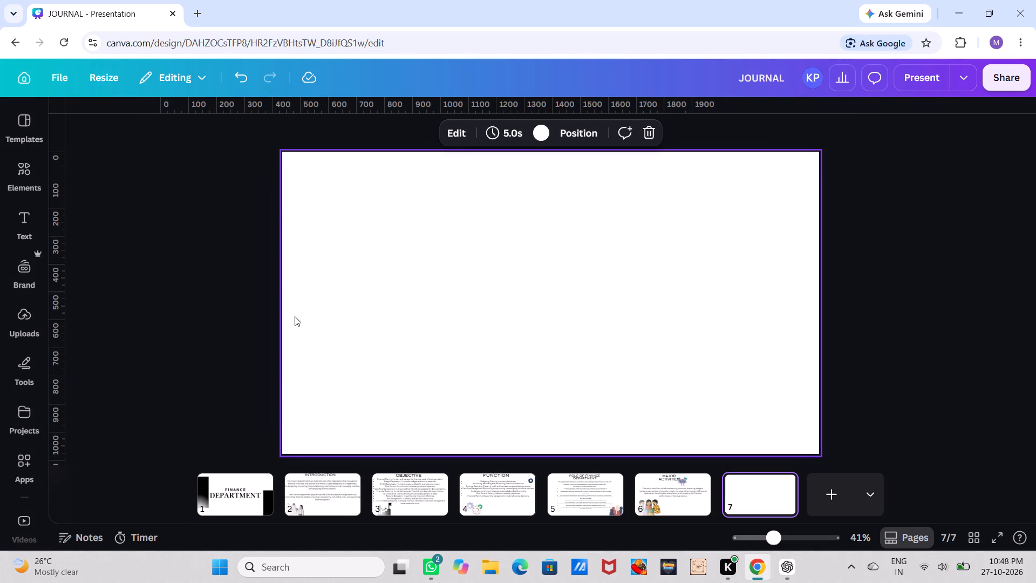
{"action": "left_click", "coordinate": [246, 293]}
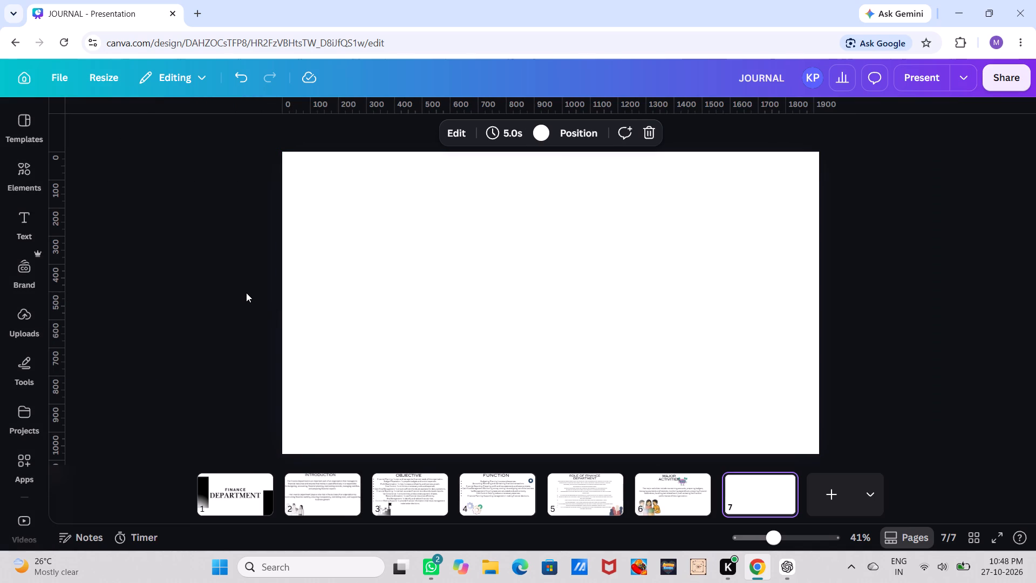
Insert the recently used "Coming Soon" text style on slide 7, replace its wording with "importance", and widen it to fit one line.
{"action": "left_click", "coordinate": [33, 231]}
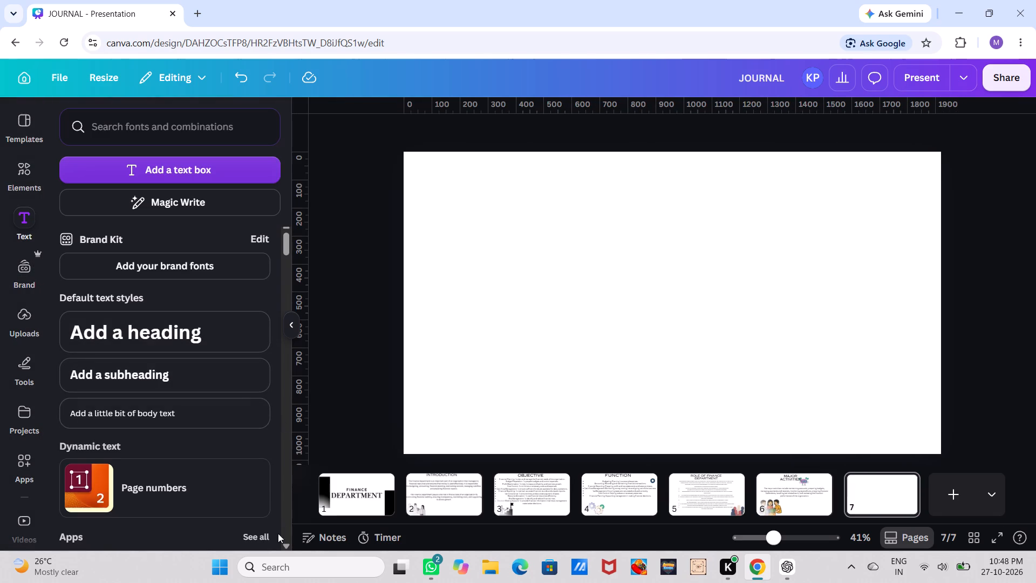
{"action": "triple_click", "coordinate": [288, 543]}
{"action": "triple_click", "coordinate": [288, 543]}
{"action": "double_click", "coordinate": [288, 543]}
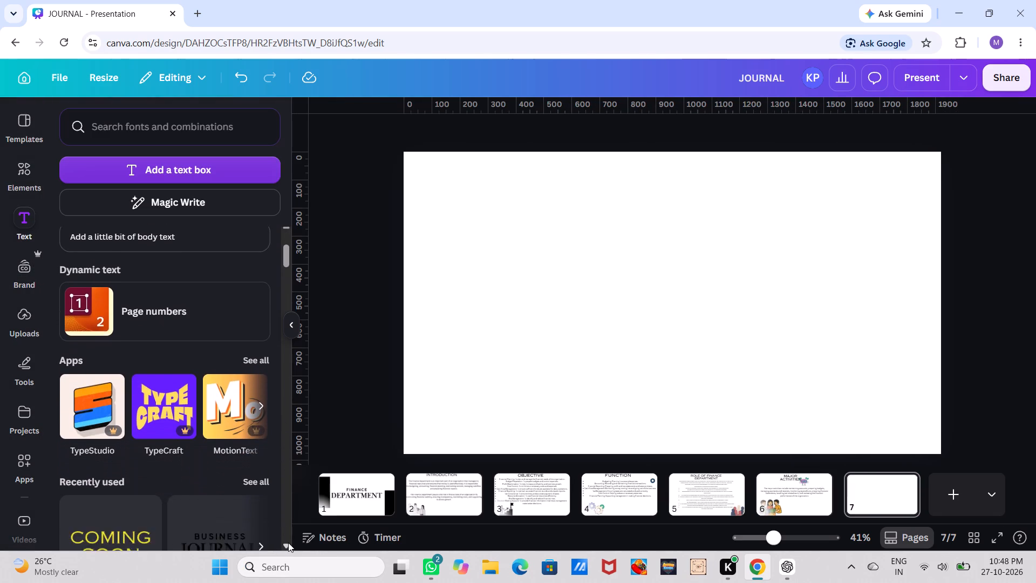
{"action": "left_click_drag", "start_coordinate": [288, 543], "coordinate": [118, 498]}
{"action": "left_click", "coordinate": [118, 498]}
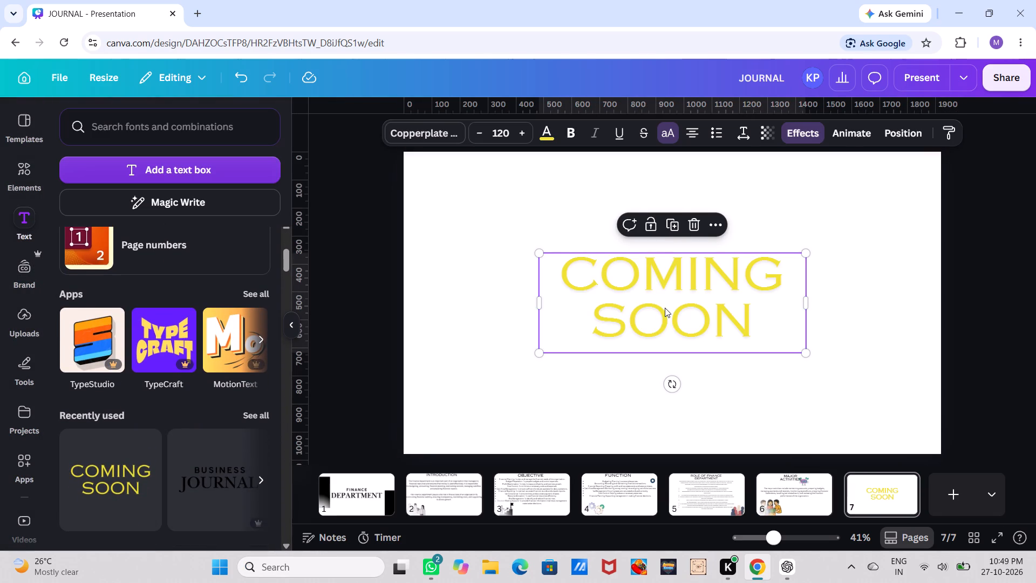
{"action": "double_click", "coordinate": [665, 308]}
{"action": "key", "text": "Delete"}
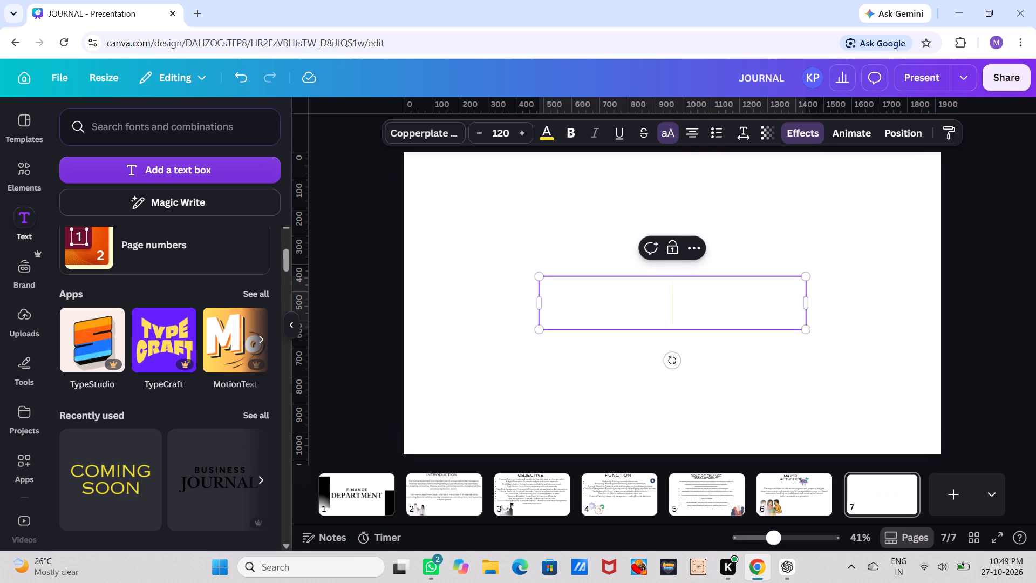
{"action": "type", "text": "importance"}
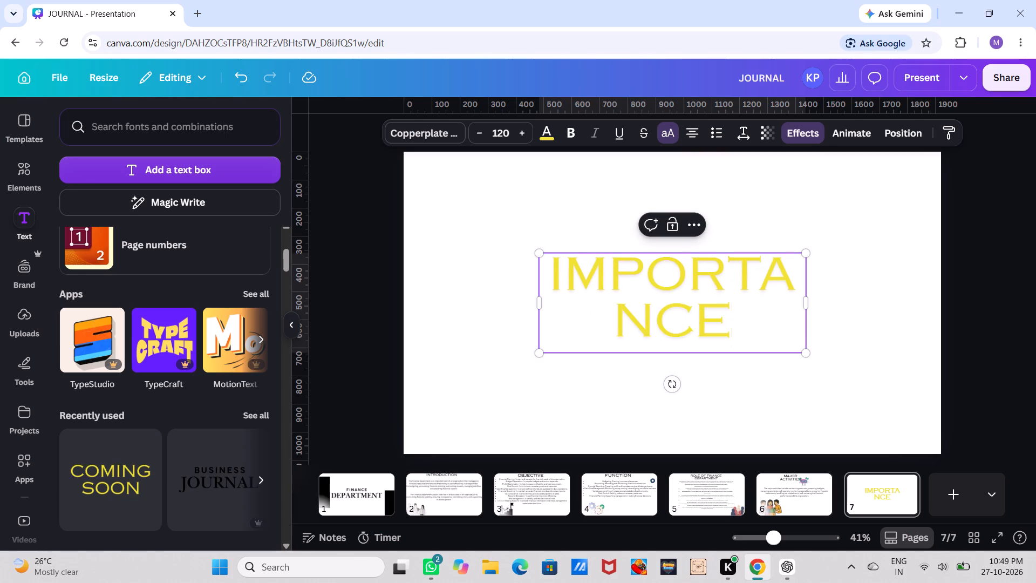
{"action": "key", "text": "space"}
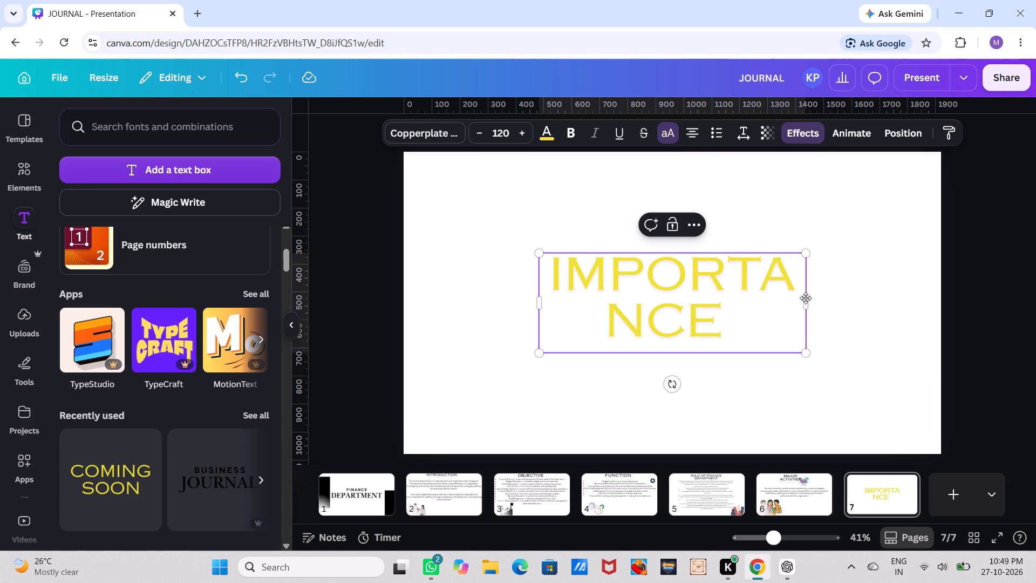
{"action": "left_click_drag", "start_coordinate": [806, 298], "coordinate": [719, 297]}
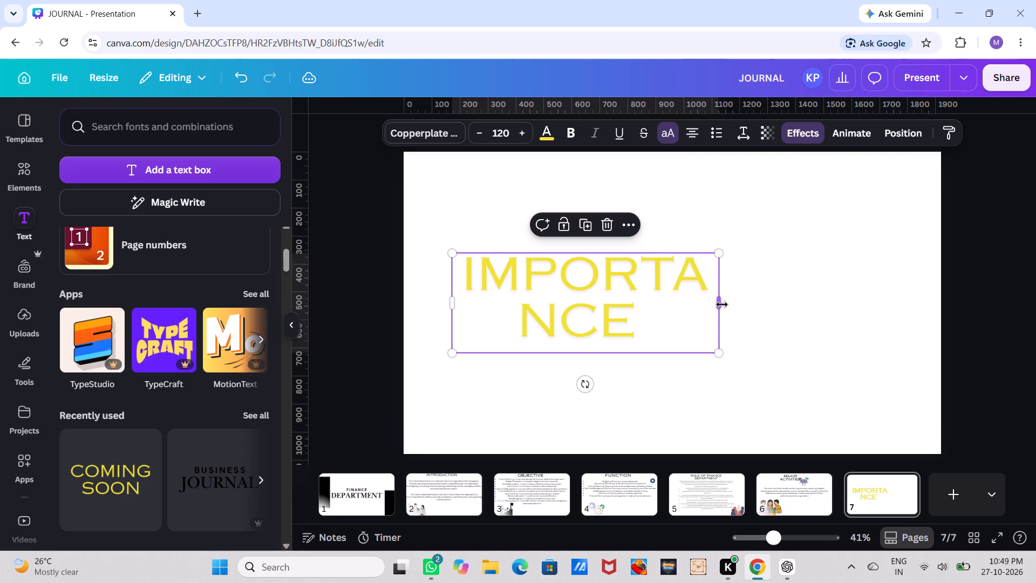
{"action": "left_click_drag", "start_coordinate": [722, 304], "coordinate": [824, 299]}
Change the "Importance" heading's text colour to black.
{"action": "double_click", "coordinate": [559, 302]}
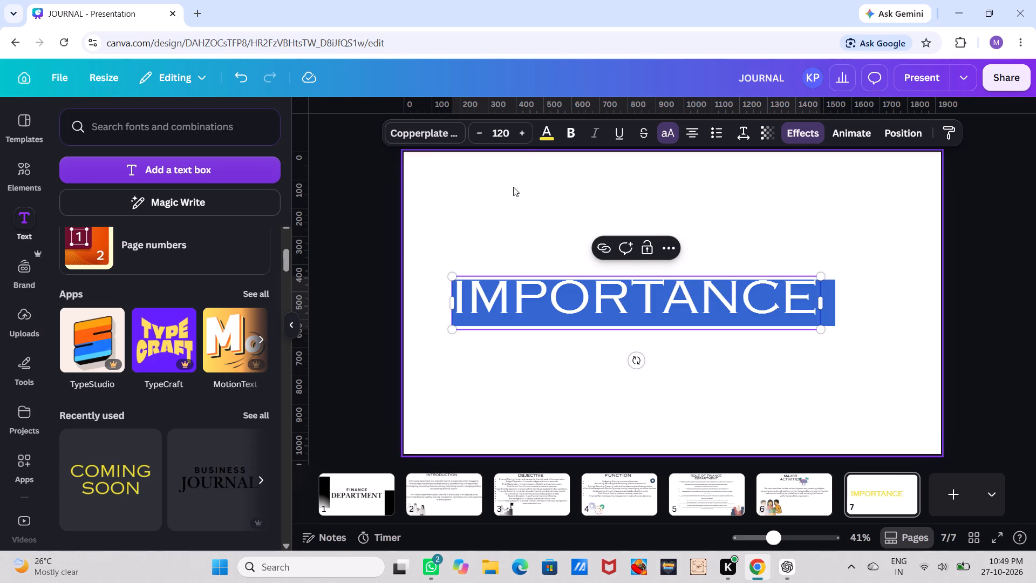
{"action": "left_click", "coordinate": [549, 134]}
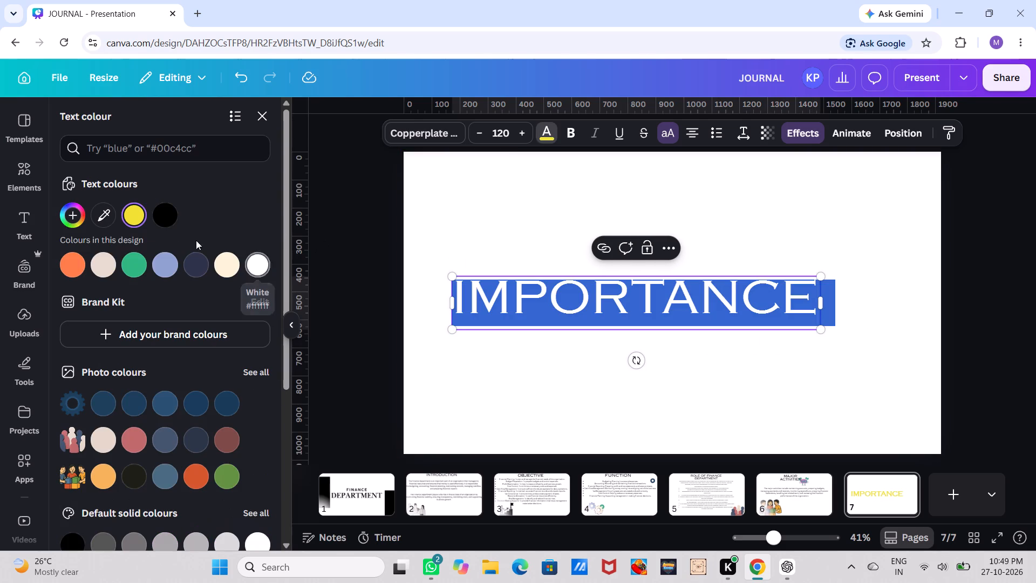
{"action": "left_click", "coordinate": [169, 218]}
{"action": "left_click", "coordinate": [352, 303]}
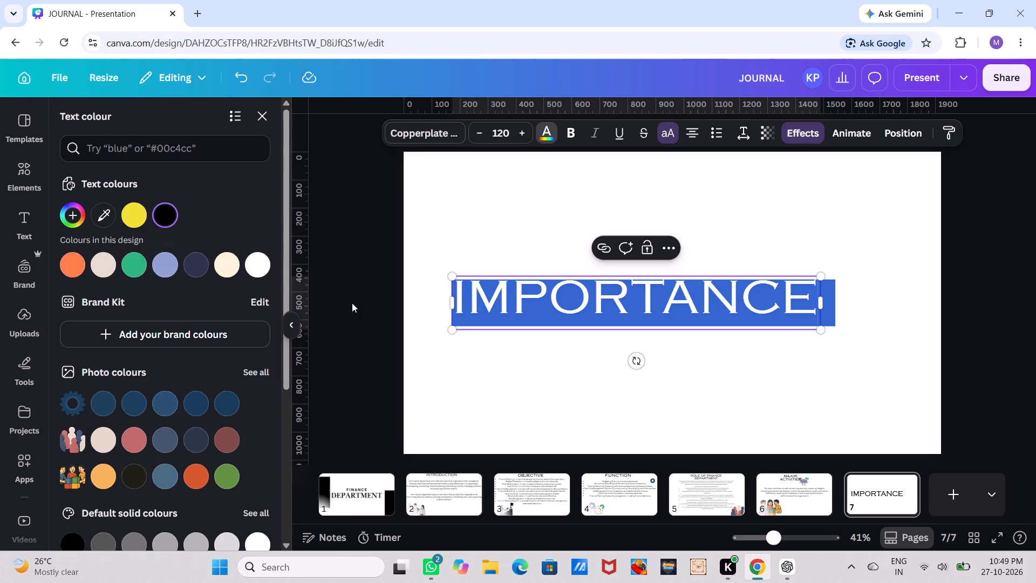
{"action": "left_click", "coordinate": [347, 360]}
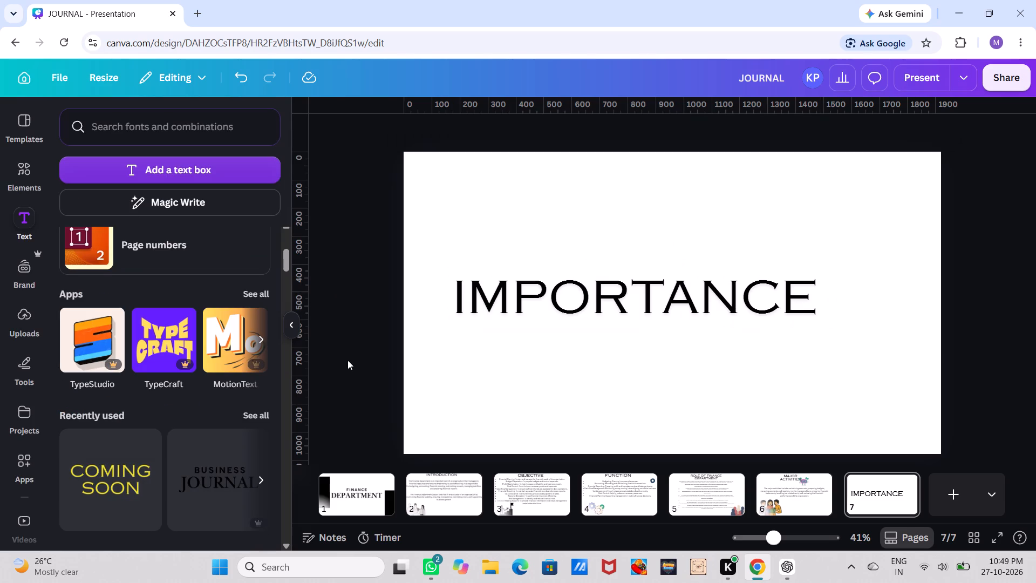
Shrink the "Importance" heading to a font size of about 79.9 and move it to the top of slide 7, near the centre.
{"action": "left_click", "coordinate": [706, 313]}
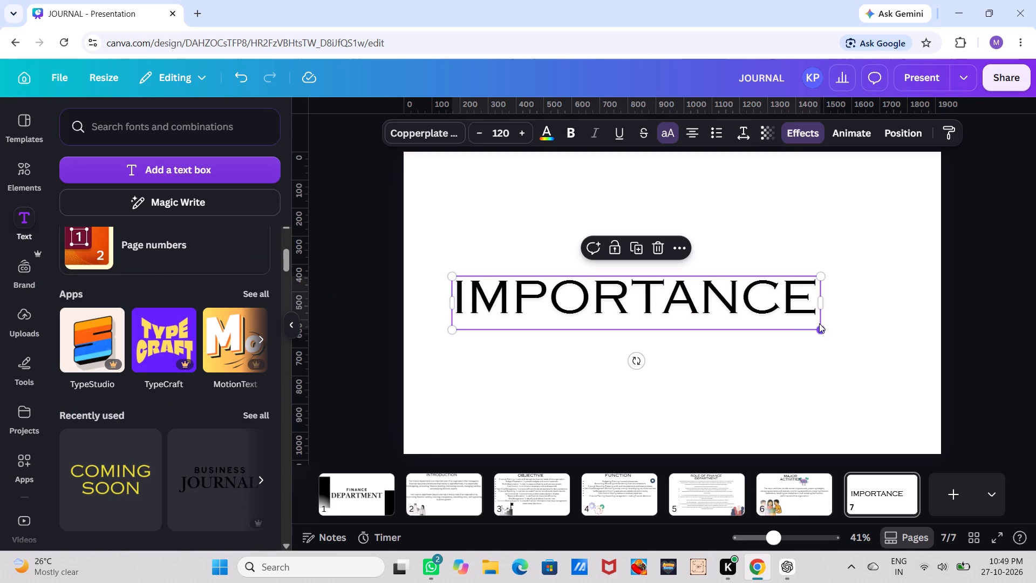
{"action": "left_click_drag", "start_coordinate": [819, 328], "coordinate": [698, 304]}
{"action": "left_click_drag", "start_coordinate": [645, 293], "coordinate": [709, 199]}
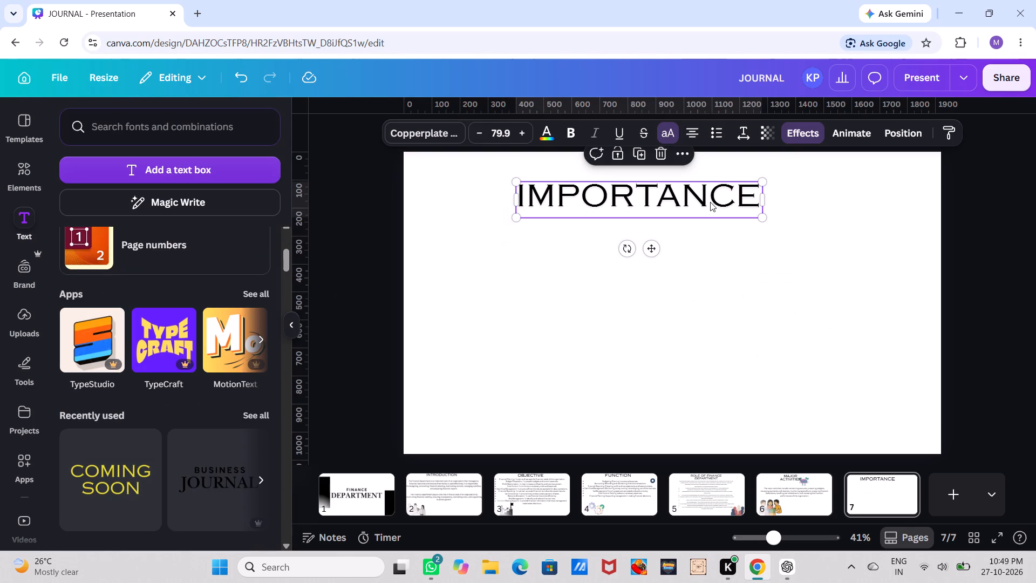
{"action": "left_click_drag", "start_coordinate": [710, 203], "coordinate": [728, 181]}
{"action": "left_click", "coordinate": [363, 324]}
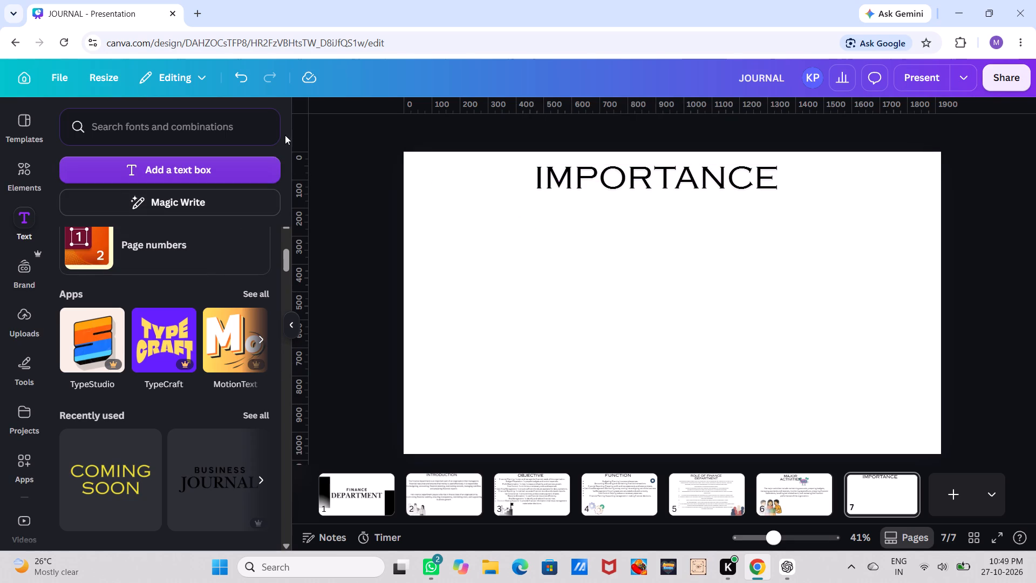
Add a body text box on slide 7 reading "The finance department helps an organization maintain financial stability and transparency".
{"action": "left_click_drag", "start_coordinate": [288, 259], "coordinate": [287, 252]}
{"action": "left_click", "coordinate": [251, 264]}
{"action": "key", "text": "Delete"}
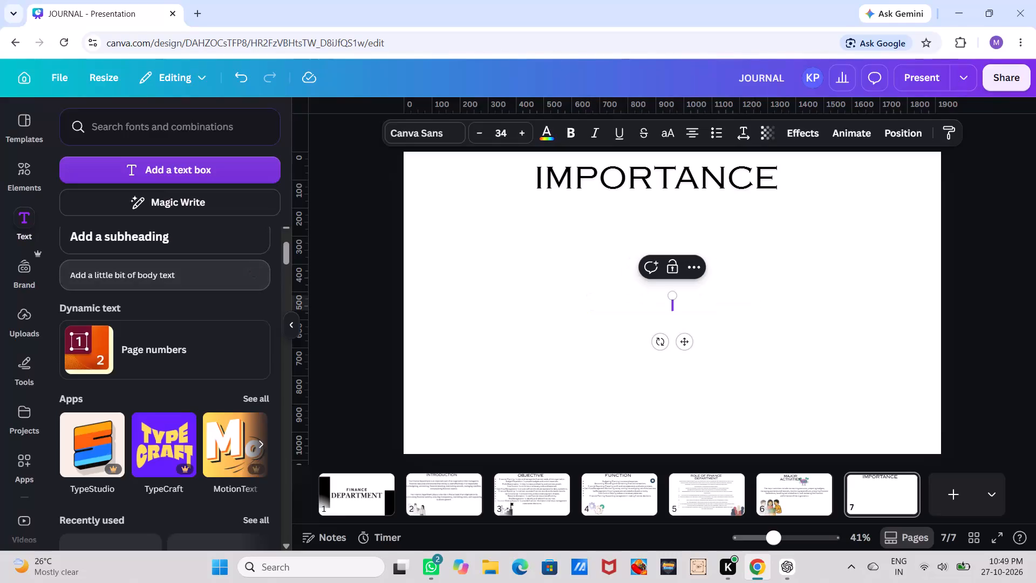
{"action": "type", "text": "The finance department"}
{"action": "key", "text": "space"}
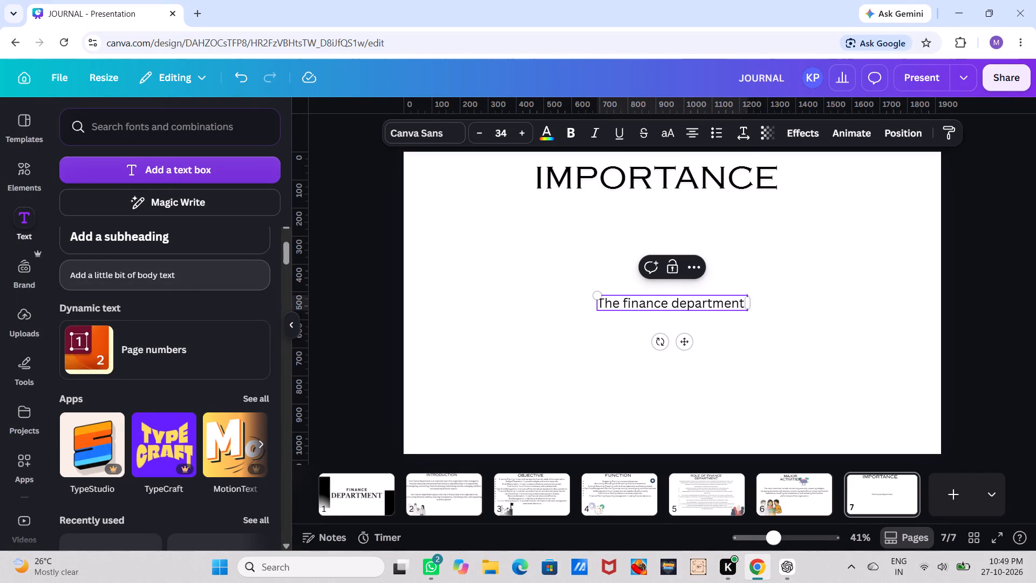
{"action": "type", "text": "helps a"}
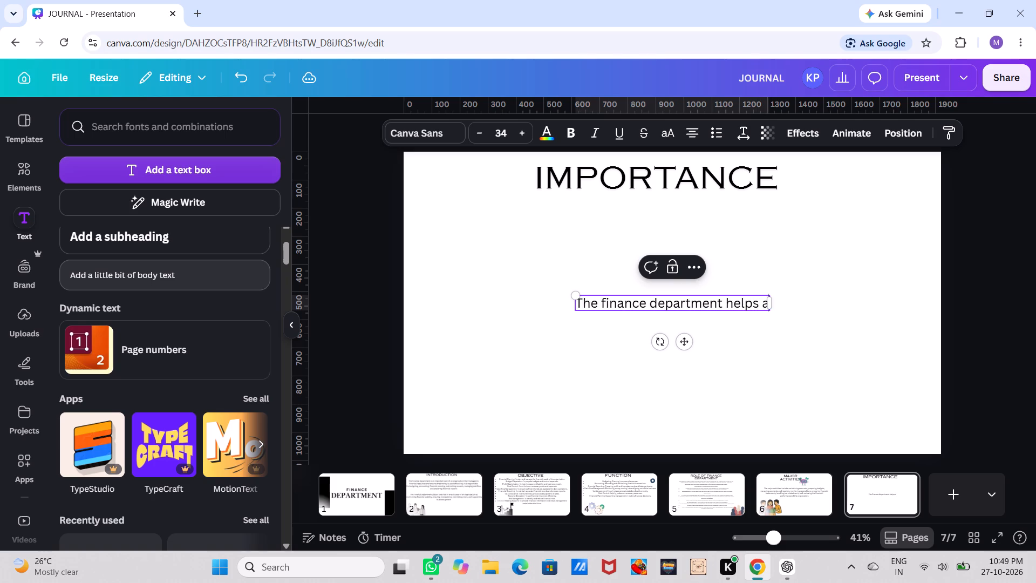
{"action": "type", "text": "n organizari"}
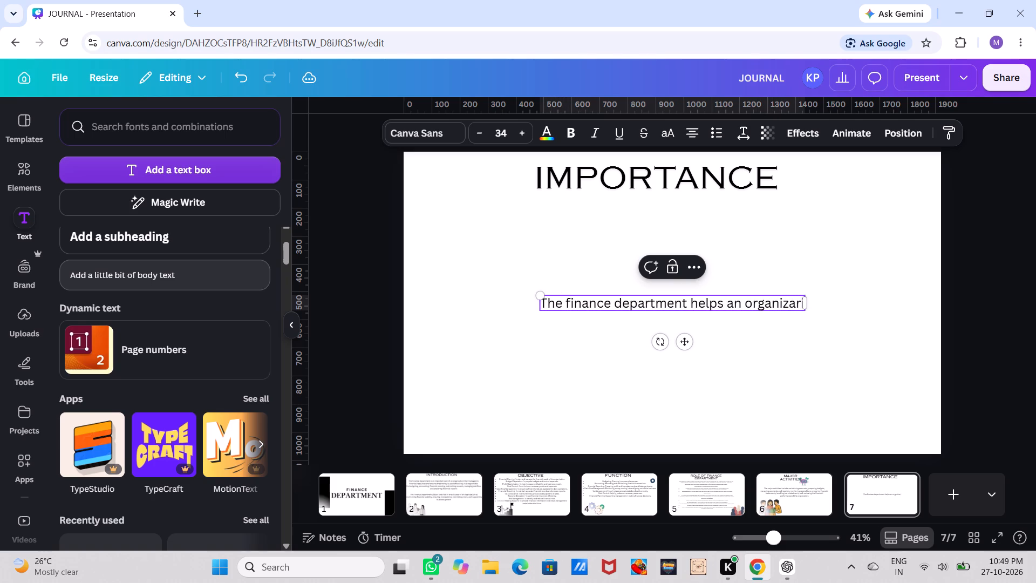
{"action": "key", "text": "BackSpace"}
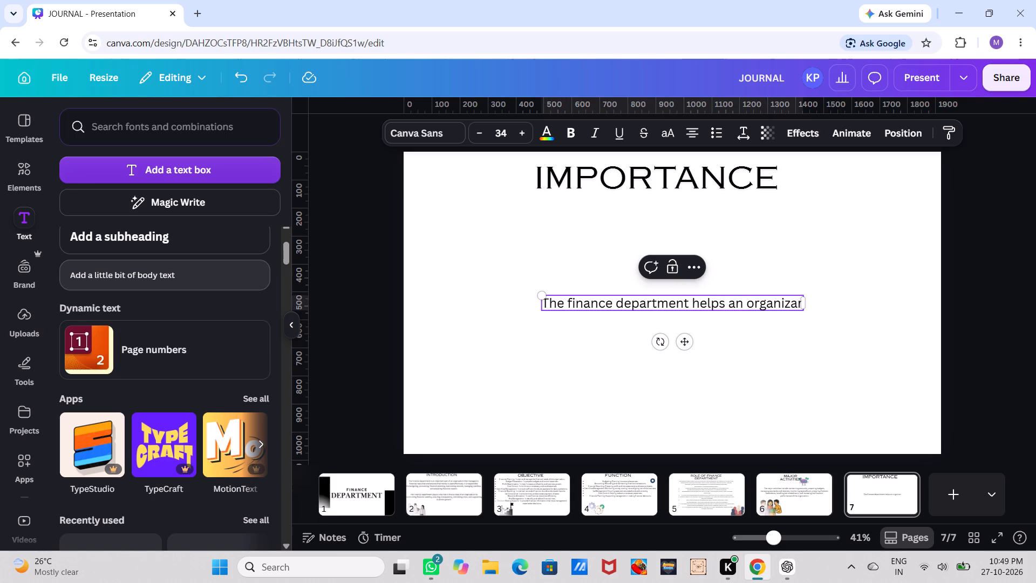
{"action": "key", "text": "BackSpace"}
{"action": "type", "text": "tion main"}
{"action": "type", "text": "tai"}
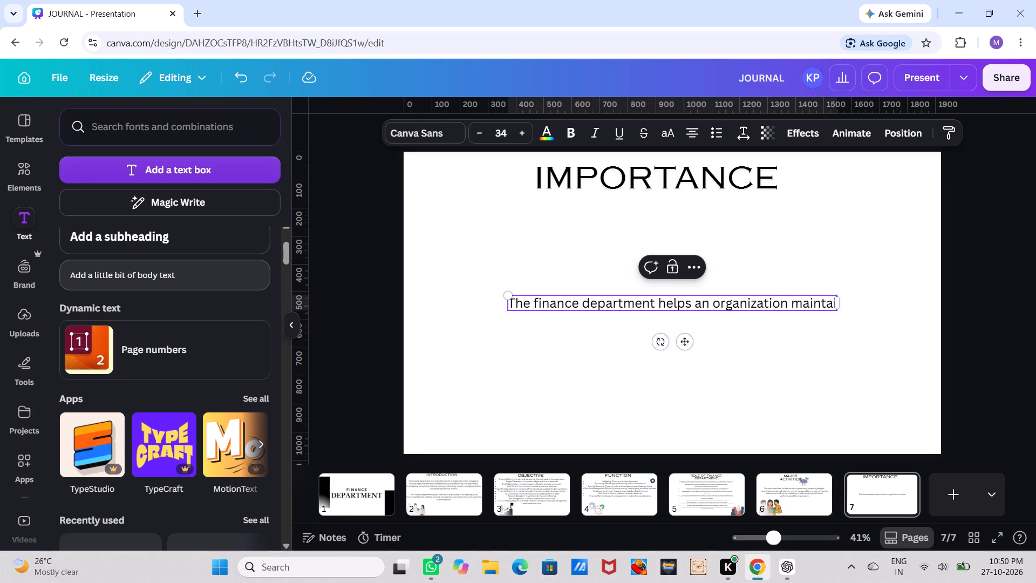
{"action": "type", "text": "n financial stability"}
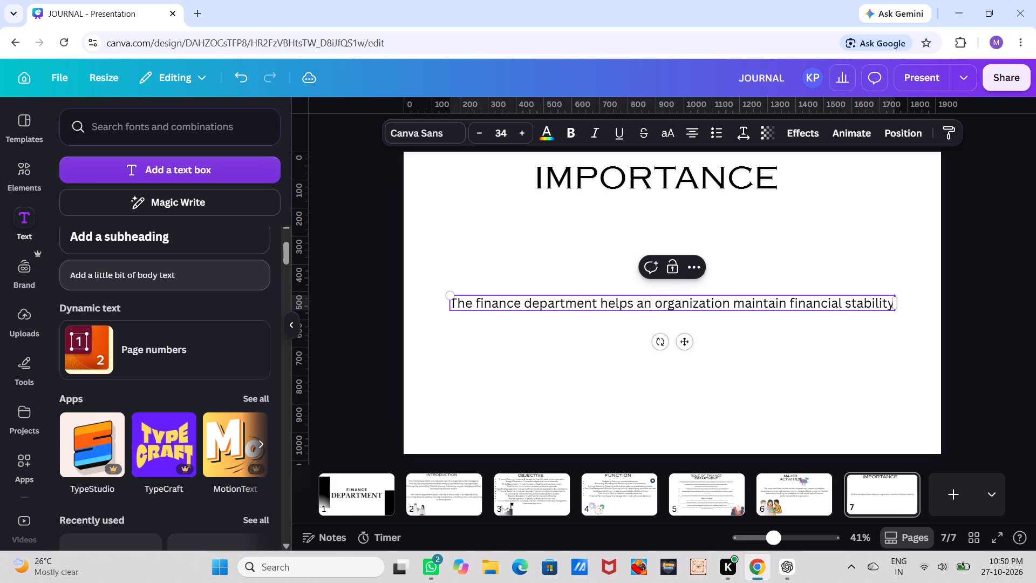
{"action": "key", "text": "space"}
{"action": "type", "text": "and transparency"}
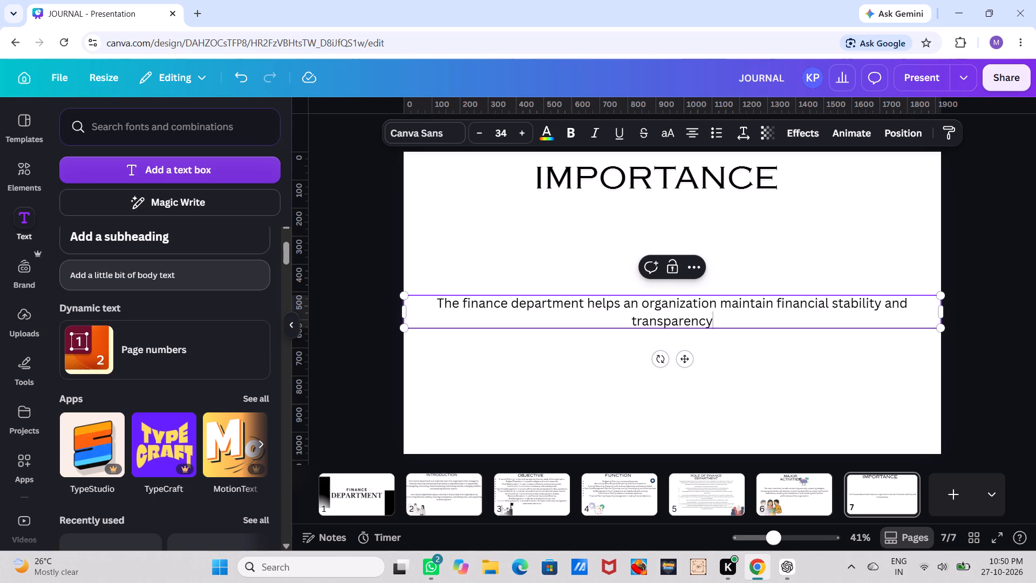
Continue the slide 7 paragraph with ". It ensures that funds are available when needed, prevents unnecessary spending".
{"action": "type", "text": ". It"}
{"action": "key", "text": "space"}
{"action": "type", "text": "ensures"}
{"action": "key", "text": "space"}
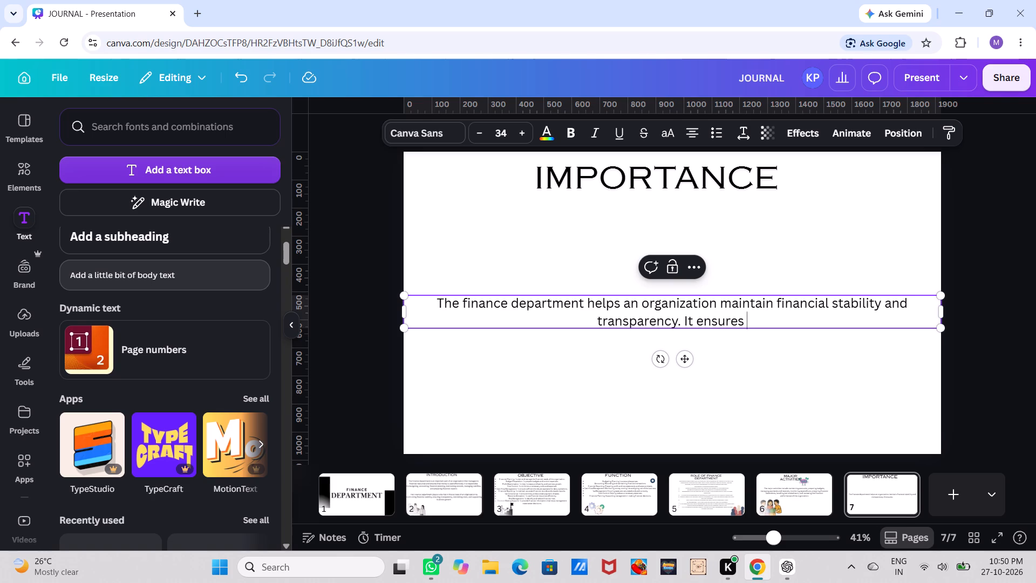
{"action": "type", "text": "that funds are available when"}
{"action": "key", "text": "space"}
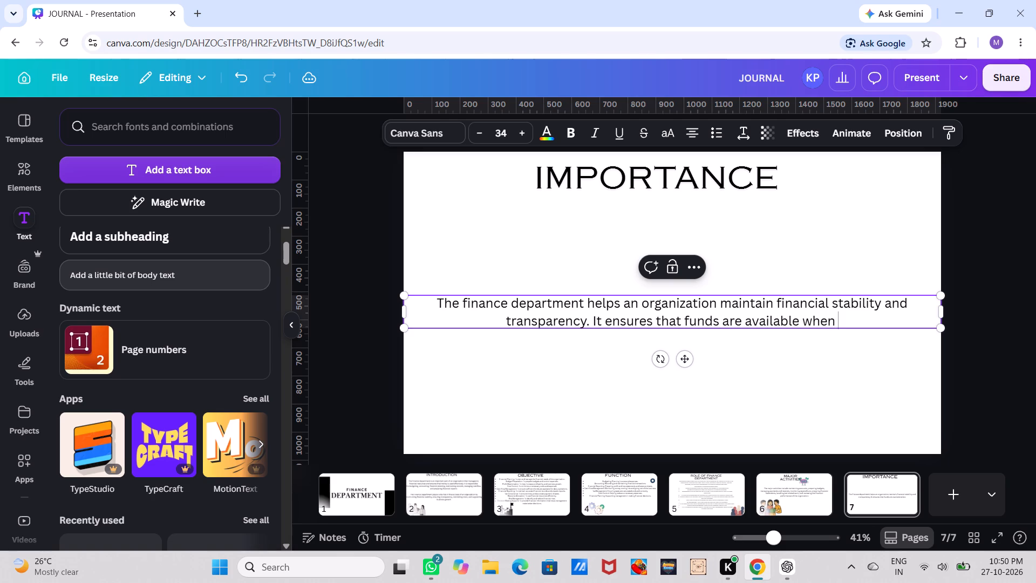
{"action": "type", "text": "needed"}
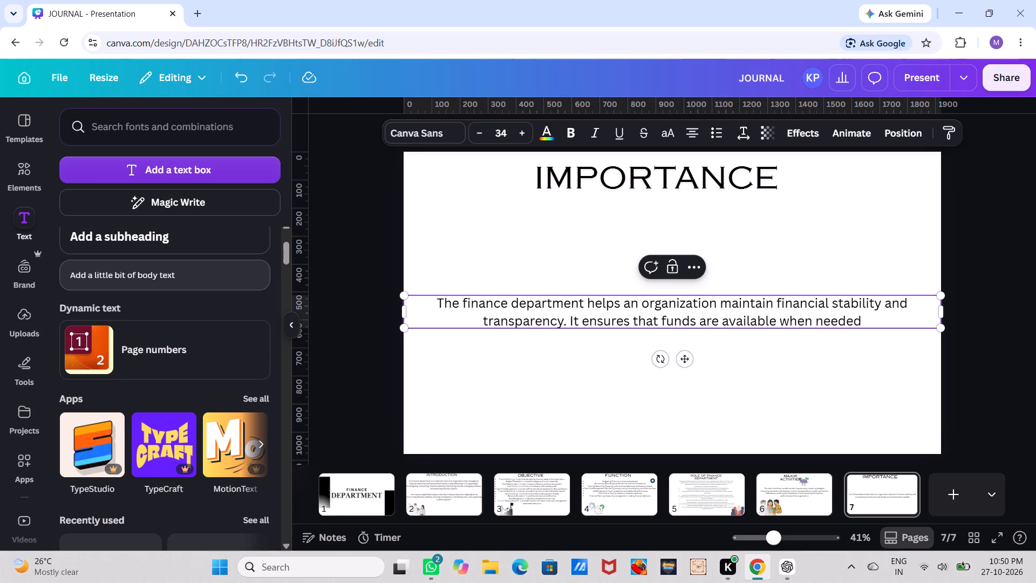
{"action": "type", "text": ", prevents unne"}
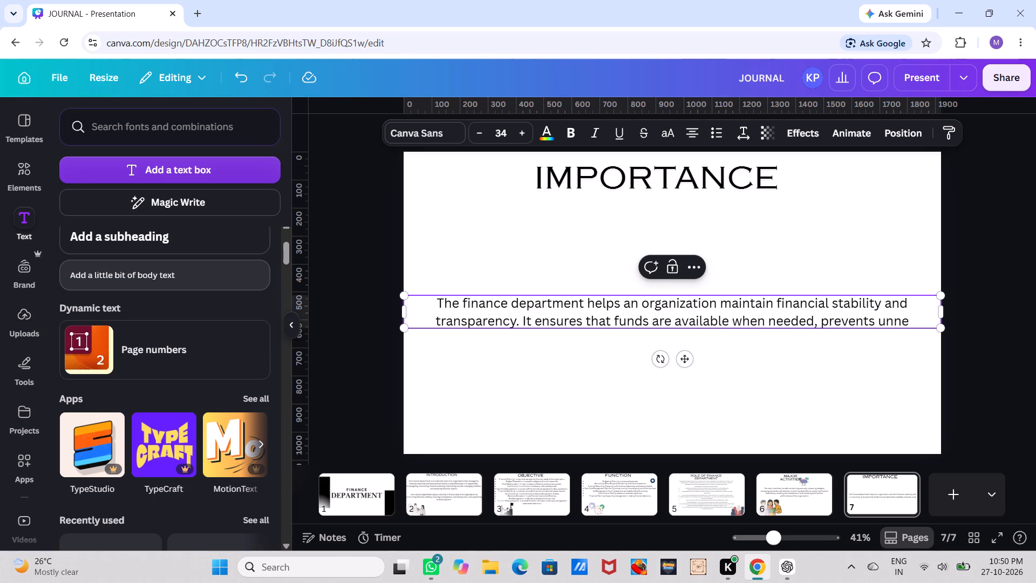
{"action": "type", "text": "cessary"}
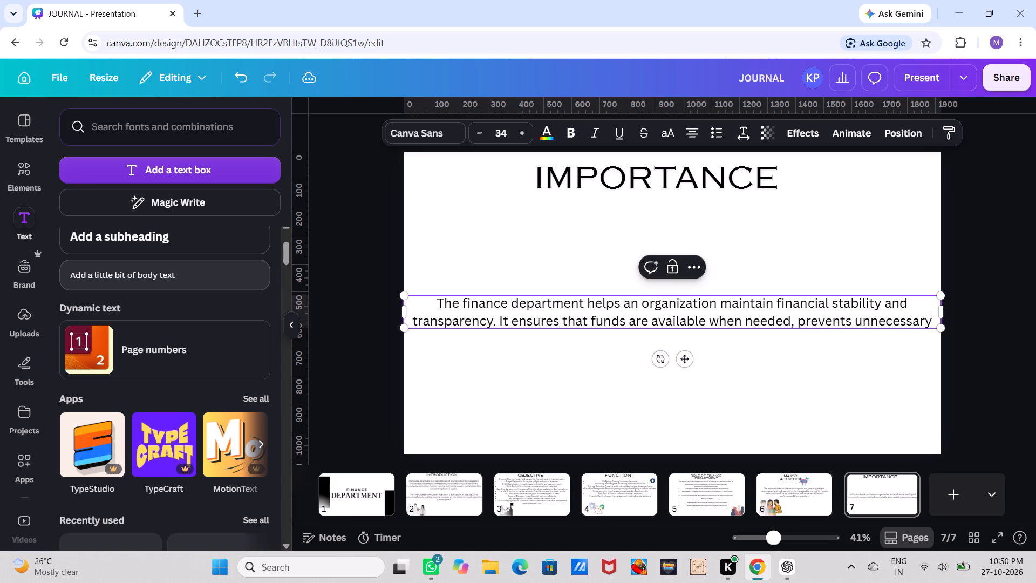
{"action": "key", "text": "space"}
{"action": "type", "text": "spending"}
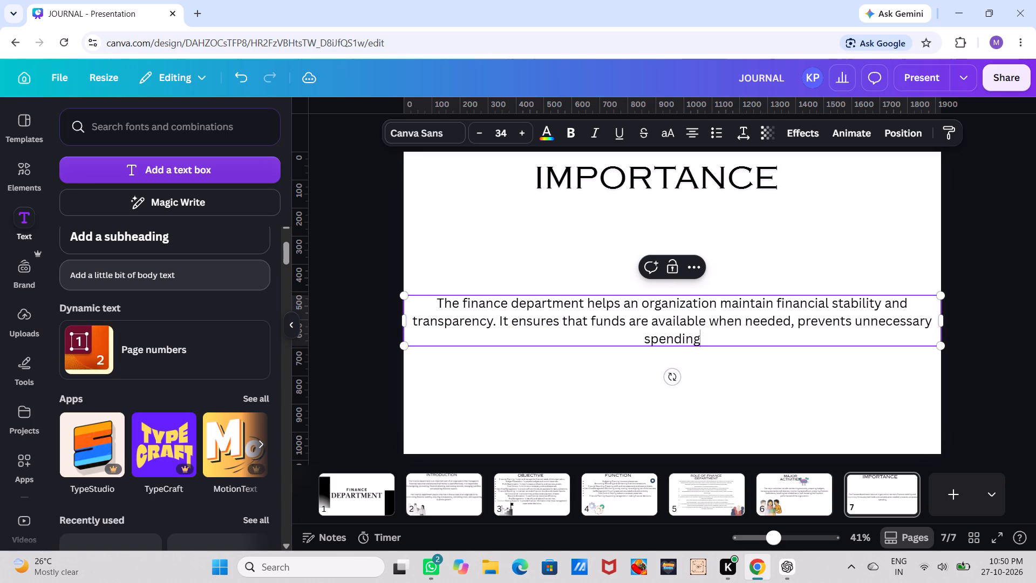
Finish the slide 7 paragraph with ", supports business expansion, and helps managment make effective financial decisions.".
{"action": "type", "text": ", supporys"}
{"action": "key", "text": "BackSpace"}
{"action": "key", "text": "BackSpace"}
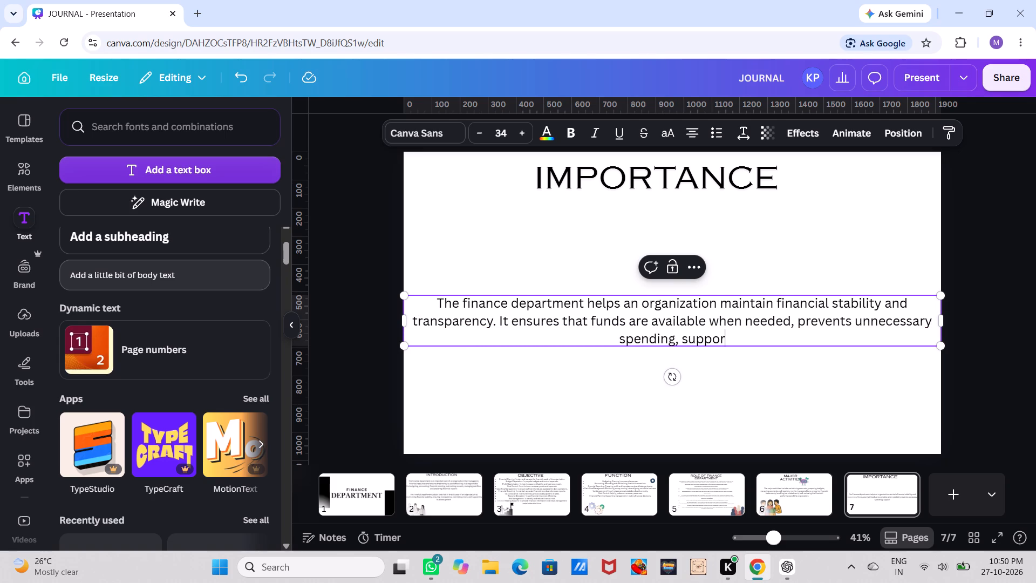
{"action": "type", "text": "ts"}
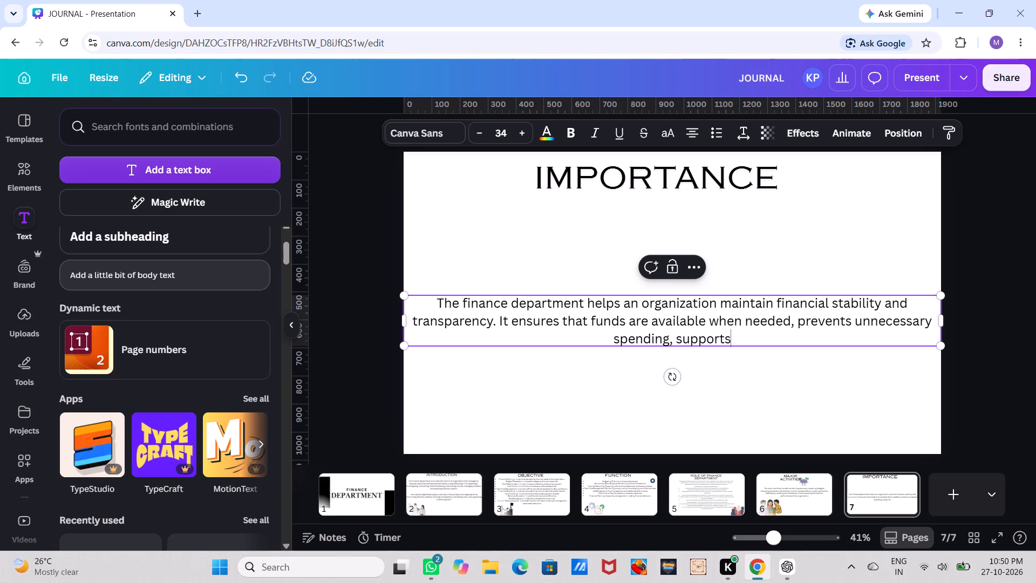
{"action": "key", "text": "space"}
{"action": "type", "text": "business e"}
{"action": "key", "text": "x"}
{"action": "type", "text": "pansion"}
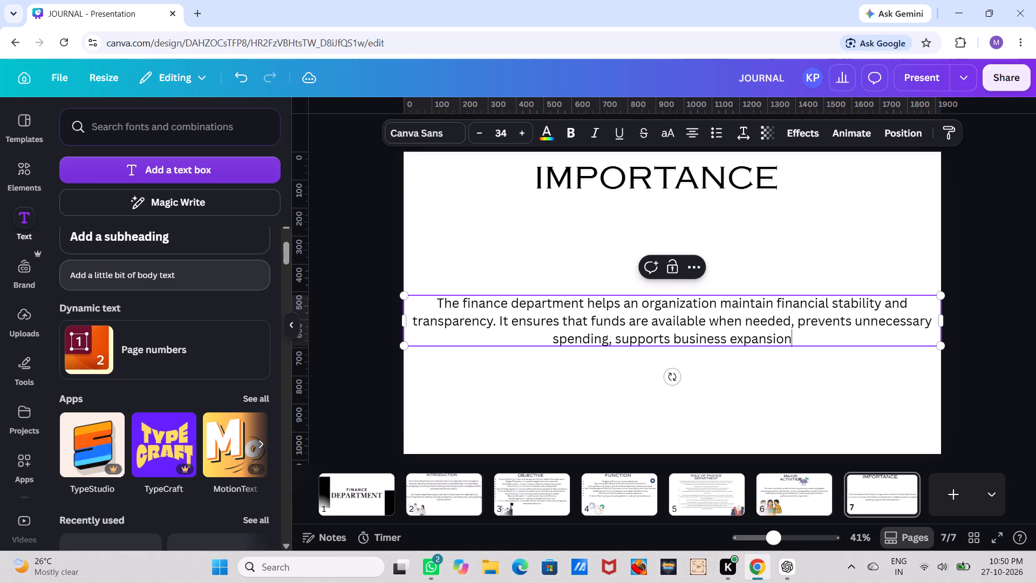
{"action": "type", "text": ", and he"}
{"action": "type", "text": "lps"}
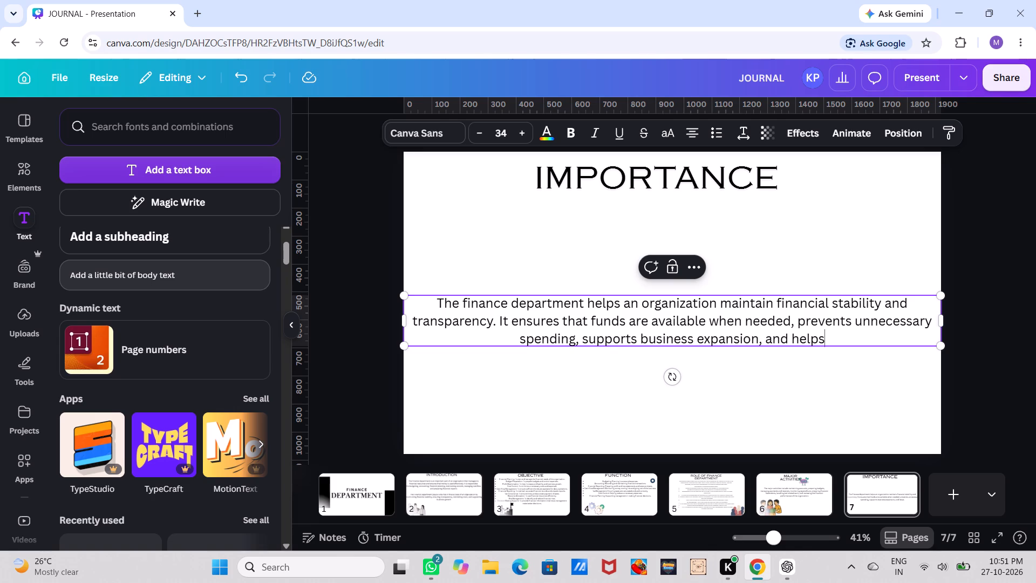
{"action": "key", "text": "space"}
{"action": "type", "text": "managment"}
{"action": "key", "text": "space"}
{"action": "type", "text": "make ef"}
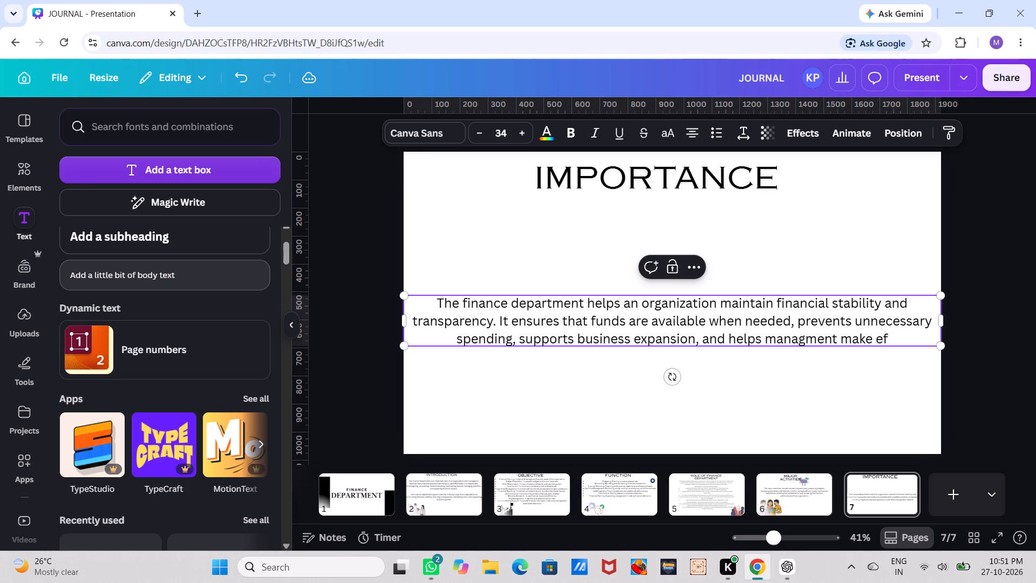
{"action": "type", "text": "fectiv"}
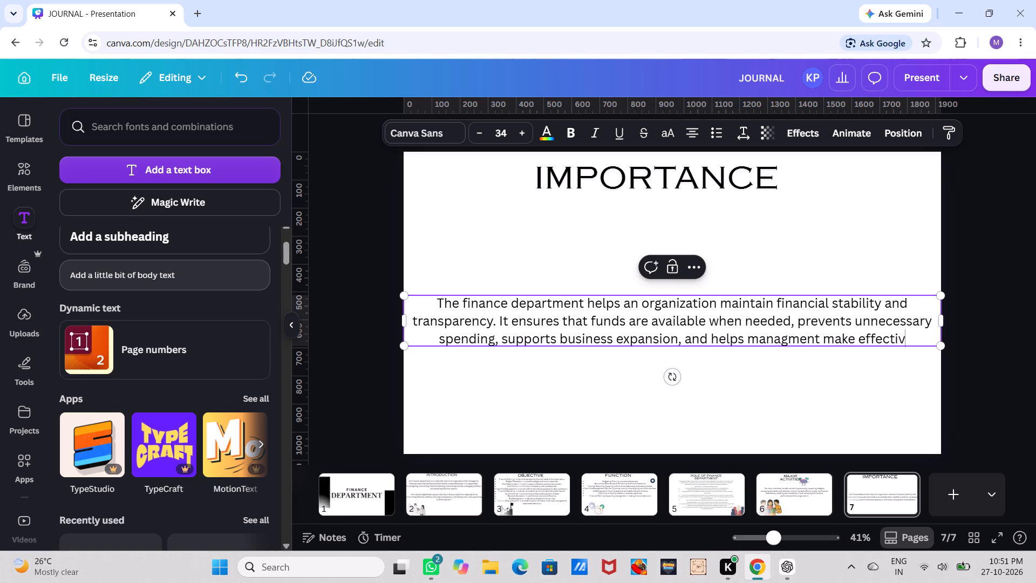
{"action": "type", "text": "e financial decisions"}
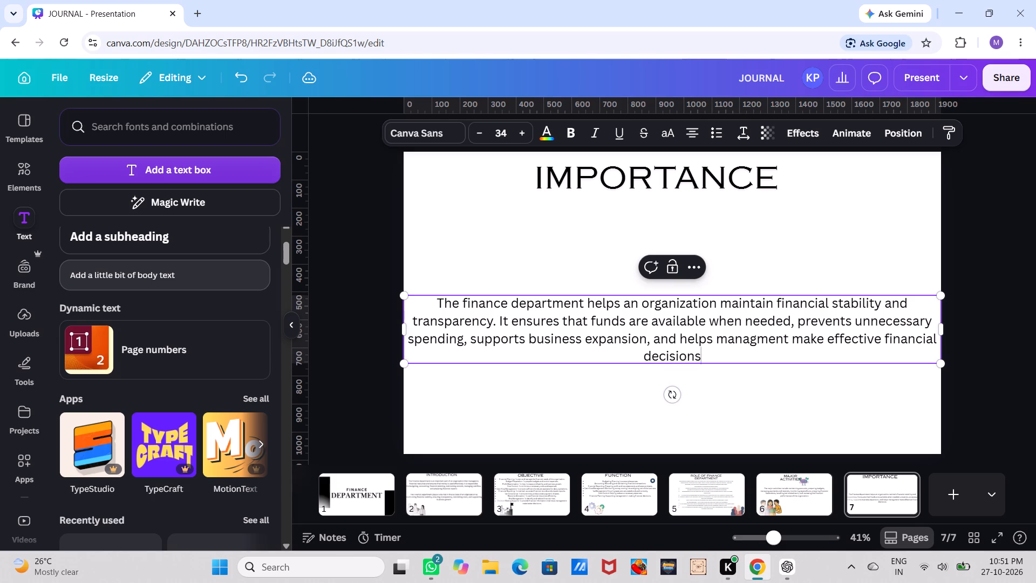
{"action": "key", "text": "period"}
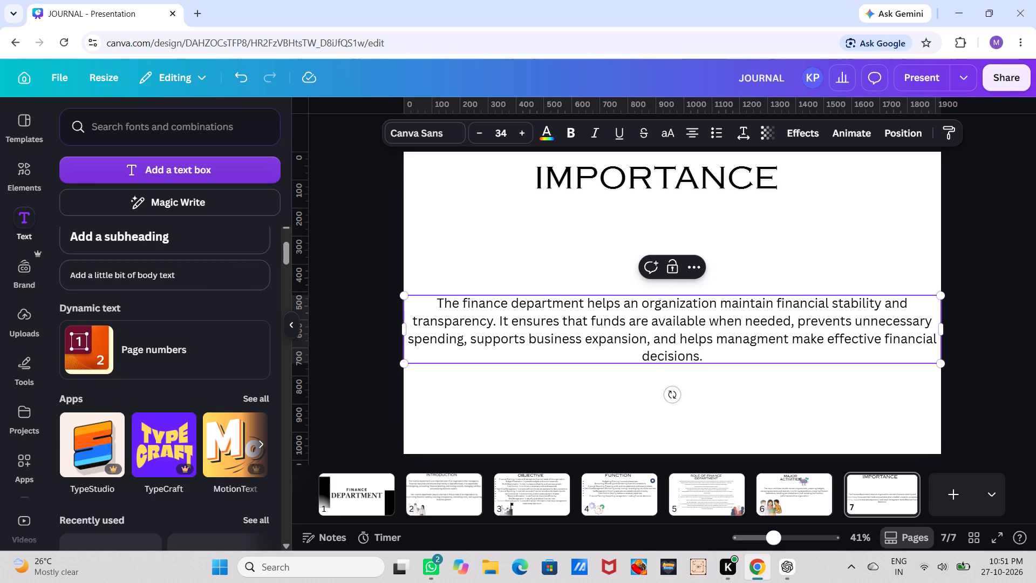
Shrink the body paragraph to a font size of about 32.4 and move it up beneath the "Importance" heading, near the slide's left edge.
{"action": "left_click_drag", "start_coordinate": [405, 293], "coordinate": [422, 299]}
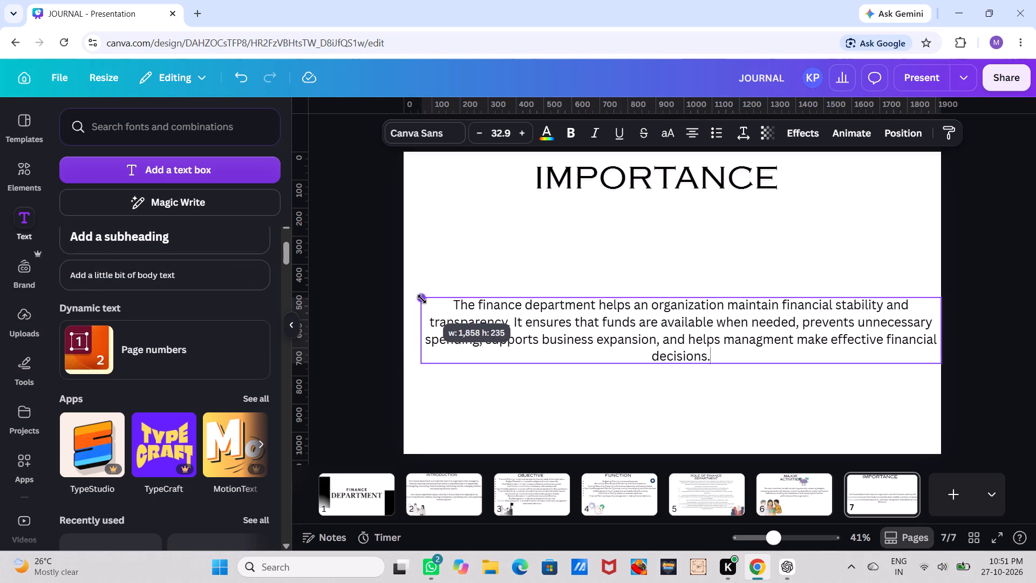
{"action": "left_click_drag", "start_coordinate": [422, 299], "coordinate": [430, 301]}
{"action": "left_click", "coordinate": [667, 368]}
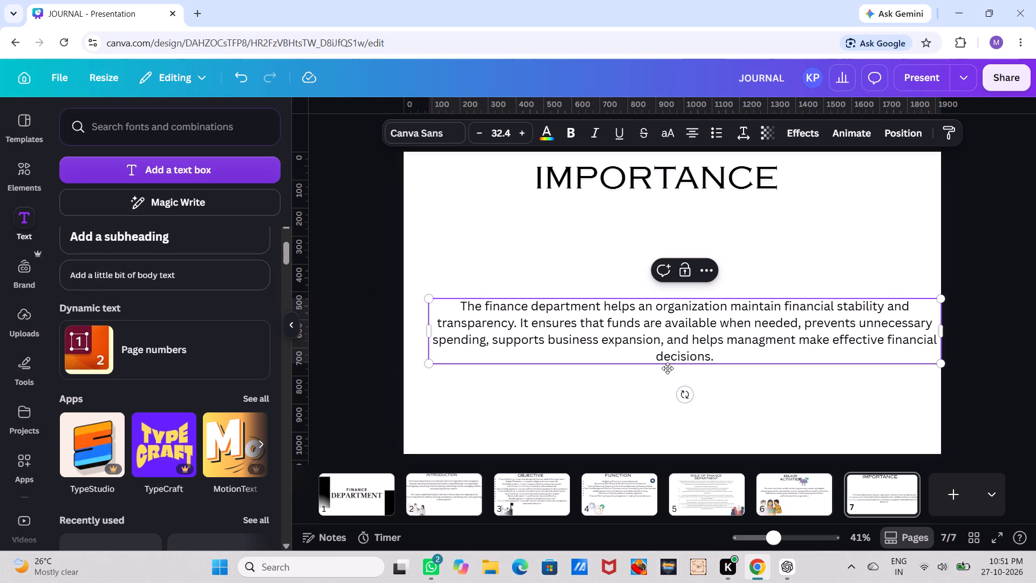
{"action": "left_click_drag", "start_coordinate": [665, 350], "coordinate": [645, 287]}
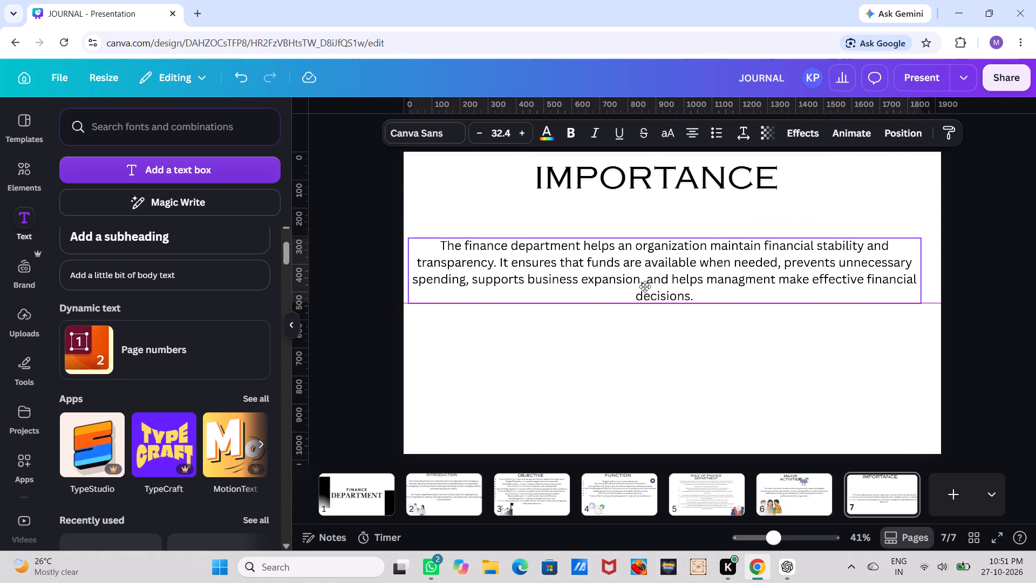
{"action": "left_click_drag", "start_coordinate": [645, 287], "coordinate": [643, 295]}
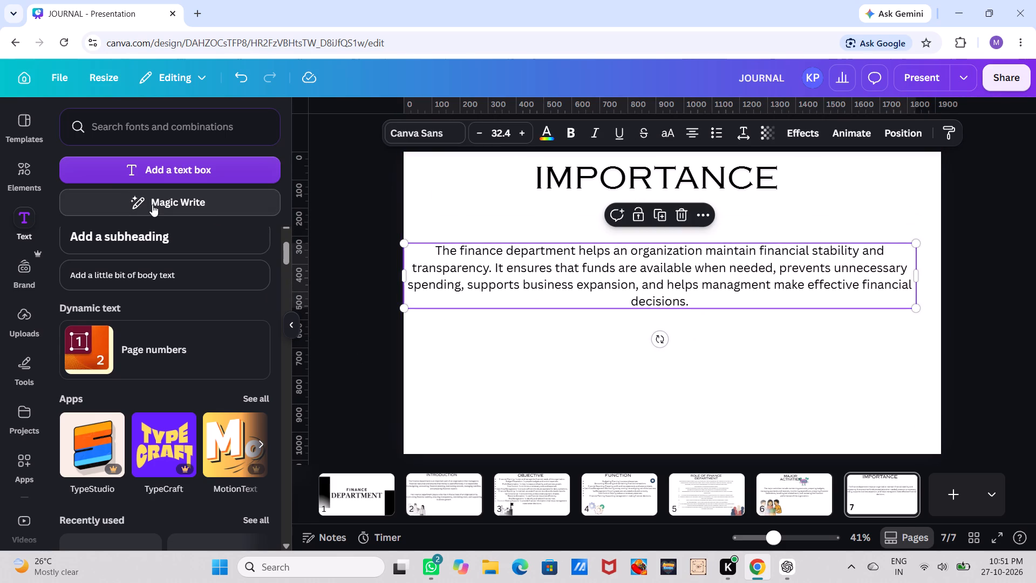
Search the graphics for "importance" and insert the round red "IMPORTANT" stamp on slide 7.
{"action": "left_click", "coordinate": [30, 173]}
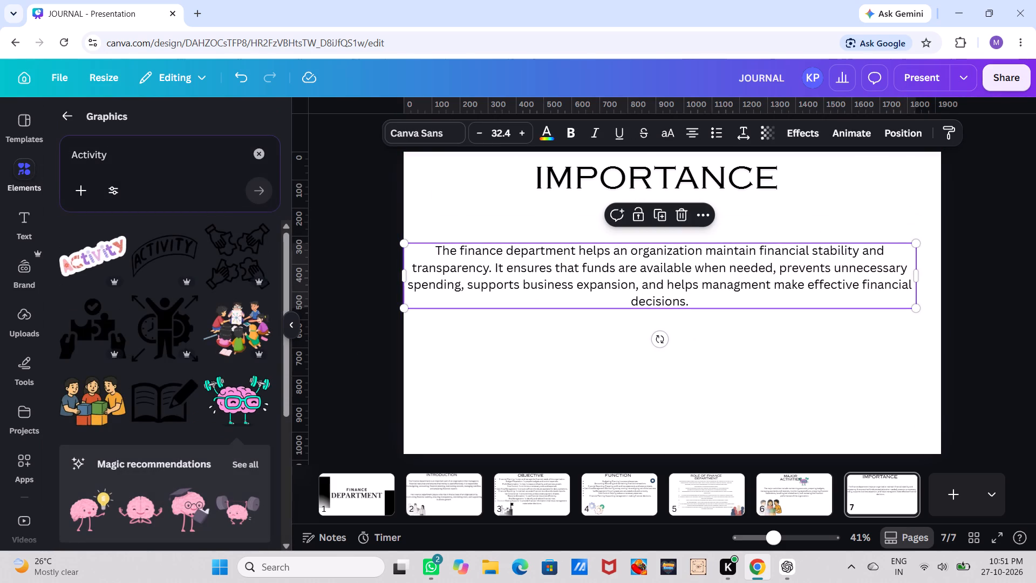
{"action": "left_click", "coordinate": [105, 150]}
{"action": "key", "text": "BackSpace"}
{"action": "key", "text": "BackSpace"}
{"action": "key", "text": "BackSpace"}
{"action": "key", "text": "BackSpace"}
{"action": "key", "text": "BackSpace"}
{"action": "key", "text": "BackSpace"}
{"action": "key", "text": "BackSpace"}
{"action": "key", "text": "BackSpace"}
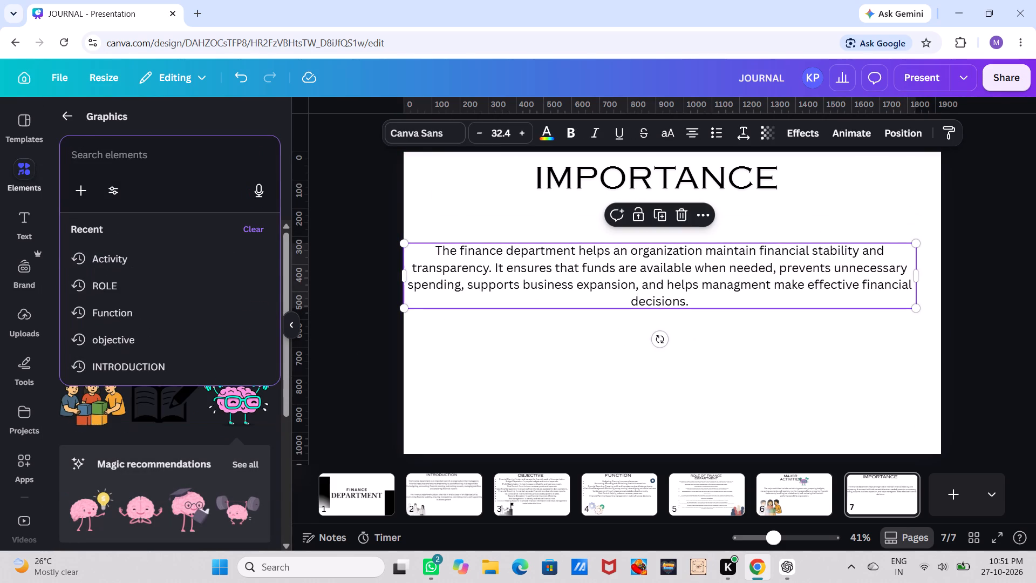
{"action": "type", "text": "importance"}
{"action": "key", "text": "Return"}
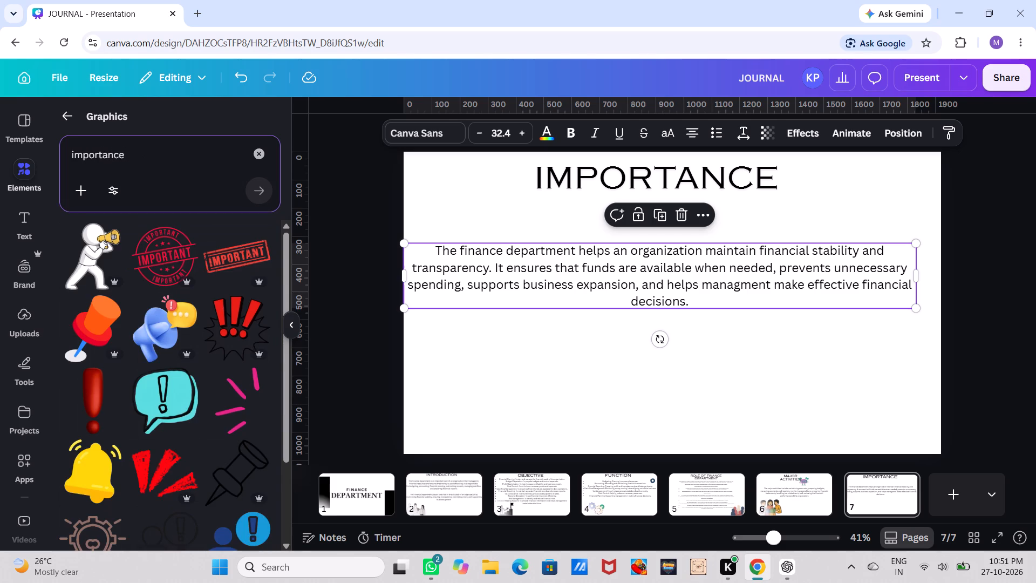
{"action": "left_click", "coordinate": [163, 247]}
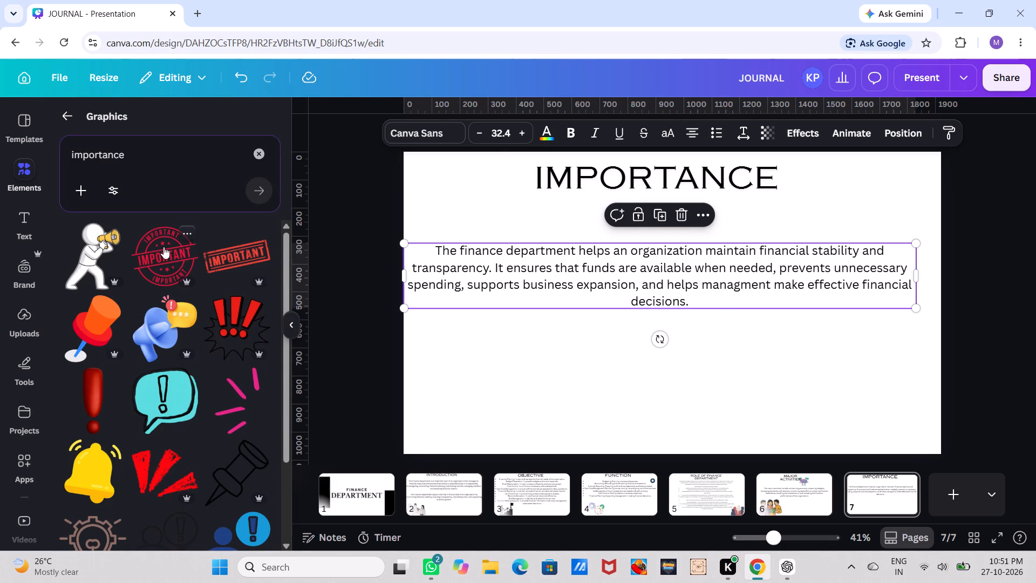
Shrink the round "IMPORTANT" stamp to about 350 px wide and place it in the lower-left corner of slide 7, below the paragraph.
{"action": "left_click_drag", "start_coordinate": [629, 331], "coordinate": [588, 366]}
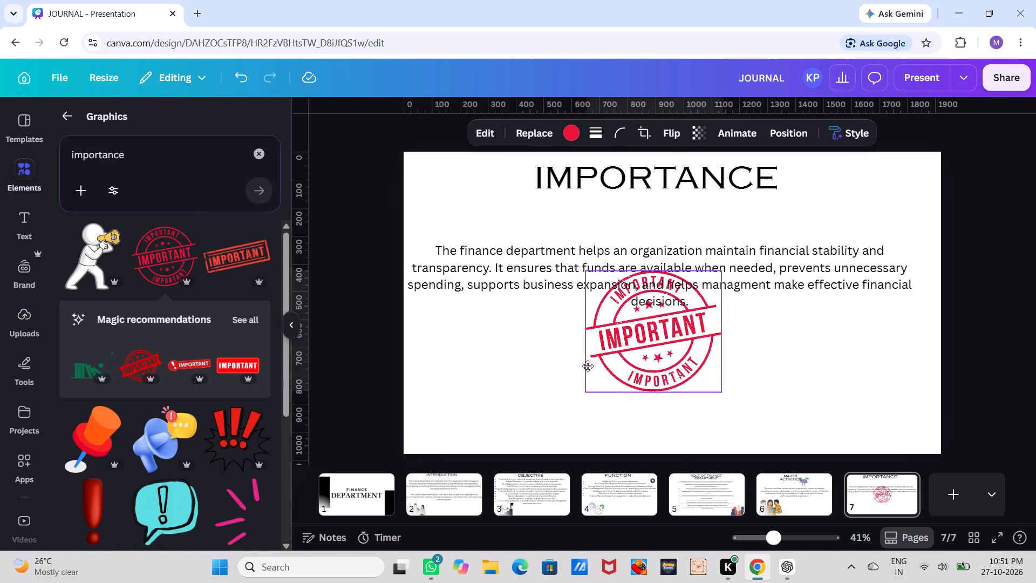
{"action": "left_click_drag", "start_coordinate": [588, 366], "coordinate": [458, 404]}
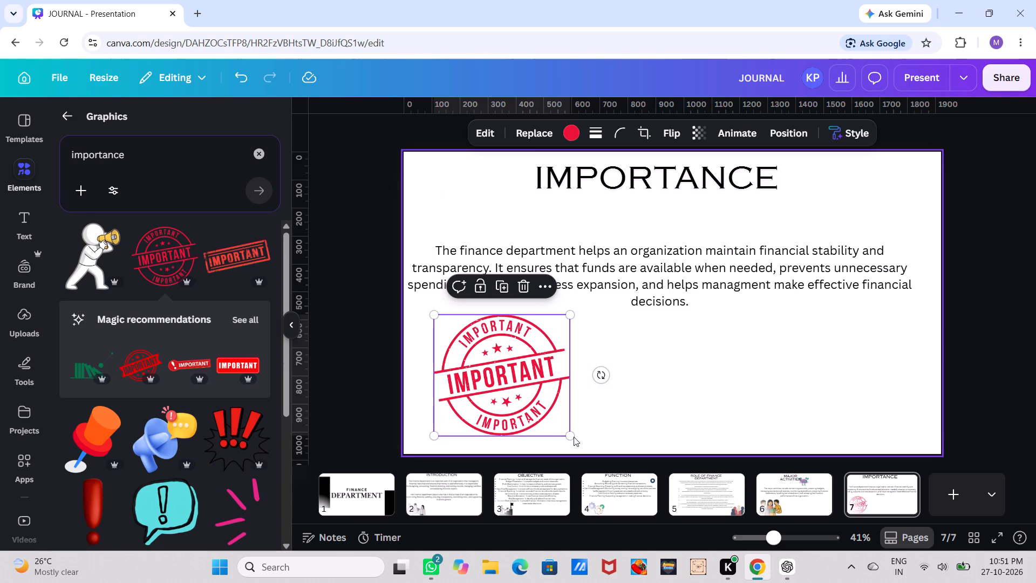
{"action": "left_click_drag", "start_coordinate": [570, 436], "coordinate": [524, 409]}
{"action": "left_click_drag", "start_coordinate": [497, 381], "coordinate": [495, 395]}
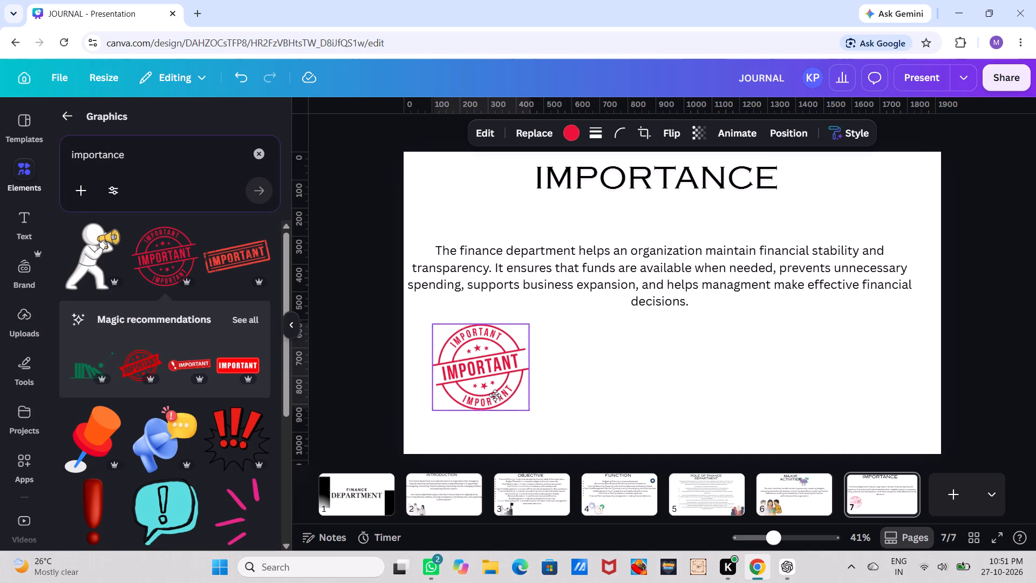
{"action": "left_click_drag", "start_coordinate": [495, 395], "coordinate": [487, 420]}
{"action": "left_click", "coordinate": [378, 397]}
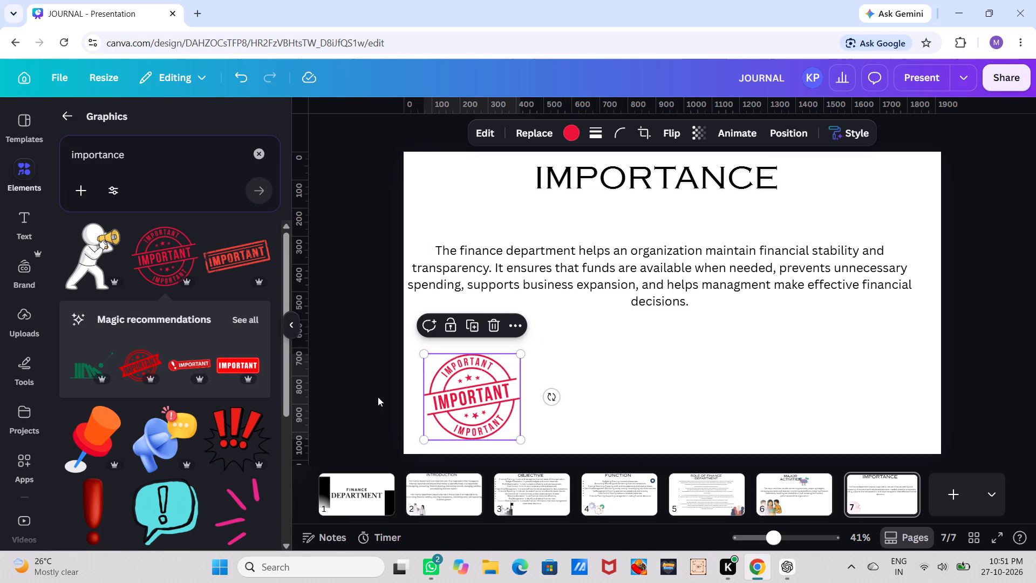
Insert the graphic of a woman reading papers at a desk and place it in slide 7's lower-right corner.
{"action": "triple_click", "coordinate": [283, 545]}
{"action": "triple_click", "coordinate": [283, 545]}
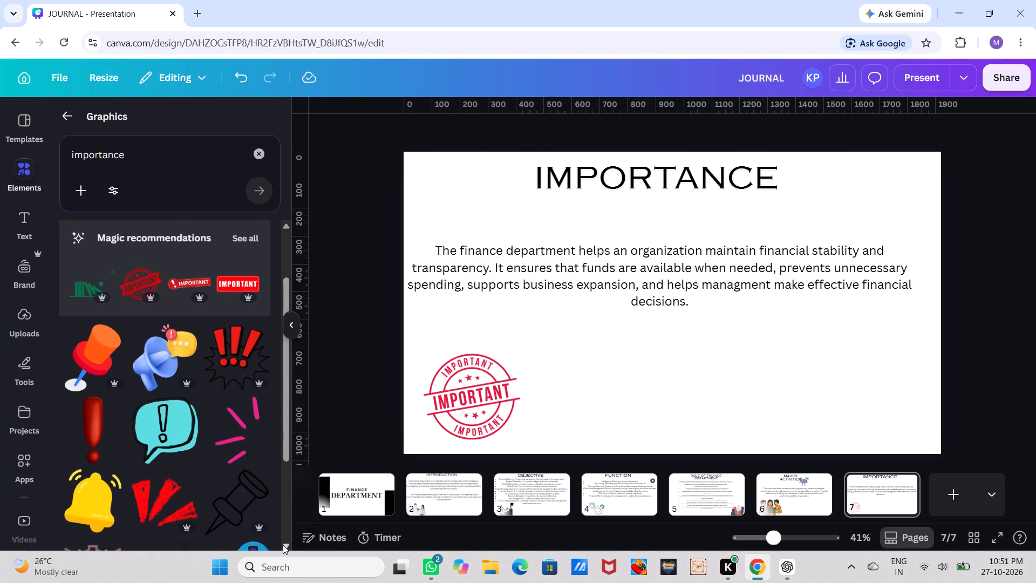
{"action": "triple_click", "coordinate": [283, 545]}
{"action": "triple_click", "coordinate": [283, 545]}
{"action": "left_click", "coordinate": [283, 545]}
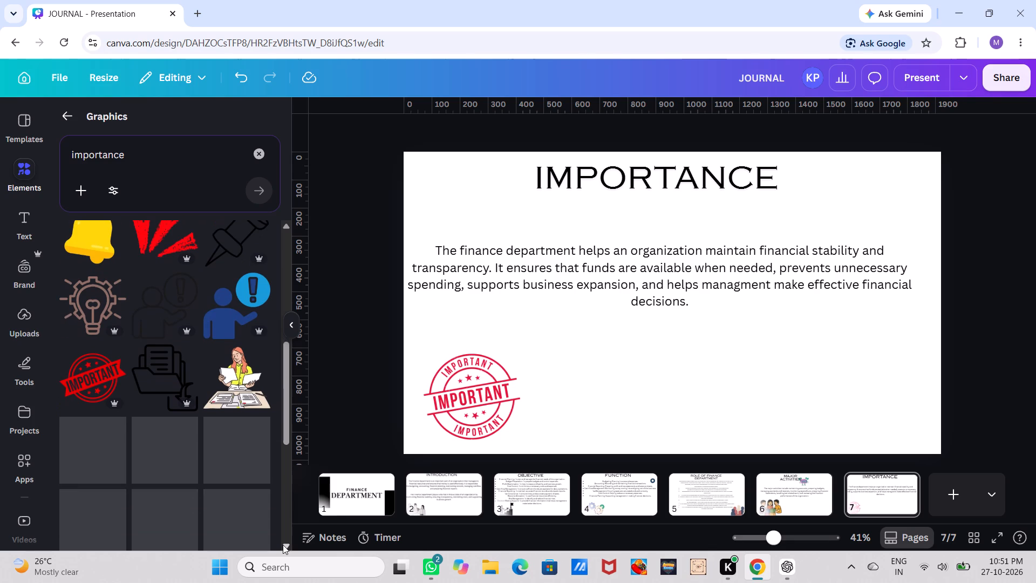
{"action": "left_click", "coordinate": [283, 545]}
{"action": "left_click", "coordinate": [246, 361]}
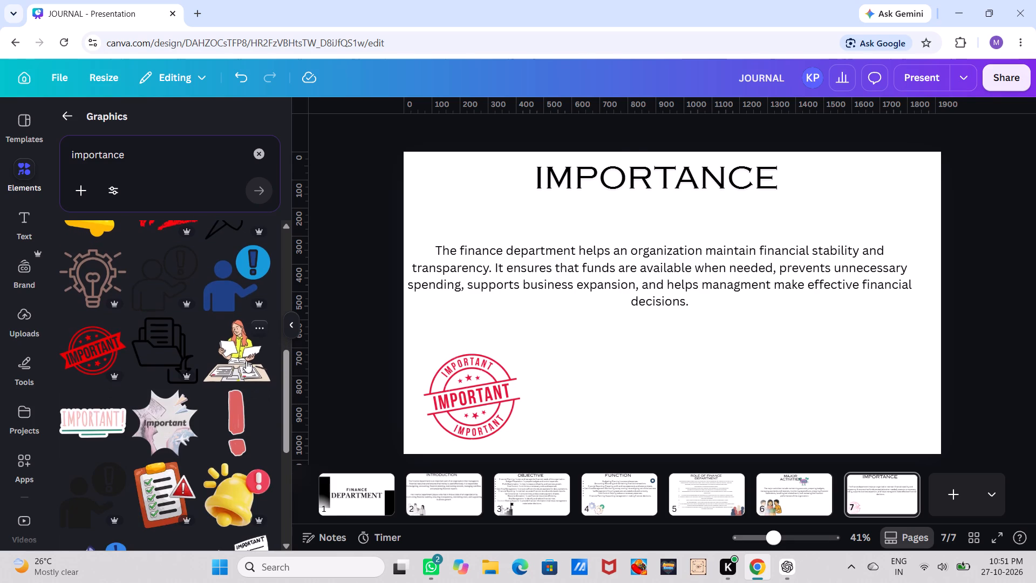
{"action": "left_click_drag", "start_coordinate": [713, 341], "coordinate": [832, 390]}
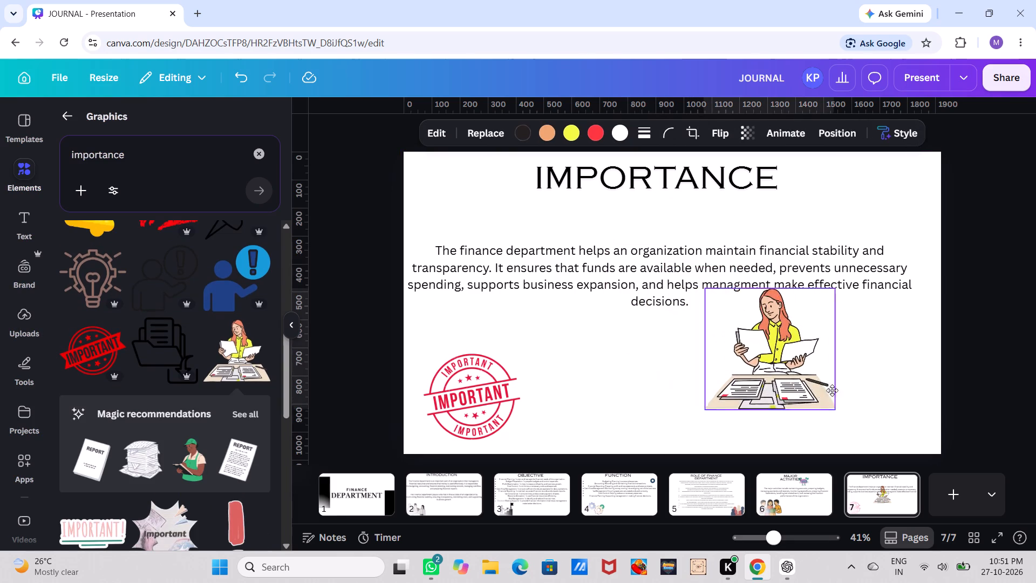
{"action": "left_click_drag", "start_coordinate": [832, 390], "coordinate": [908, 403]}
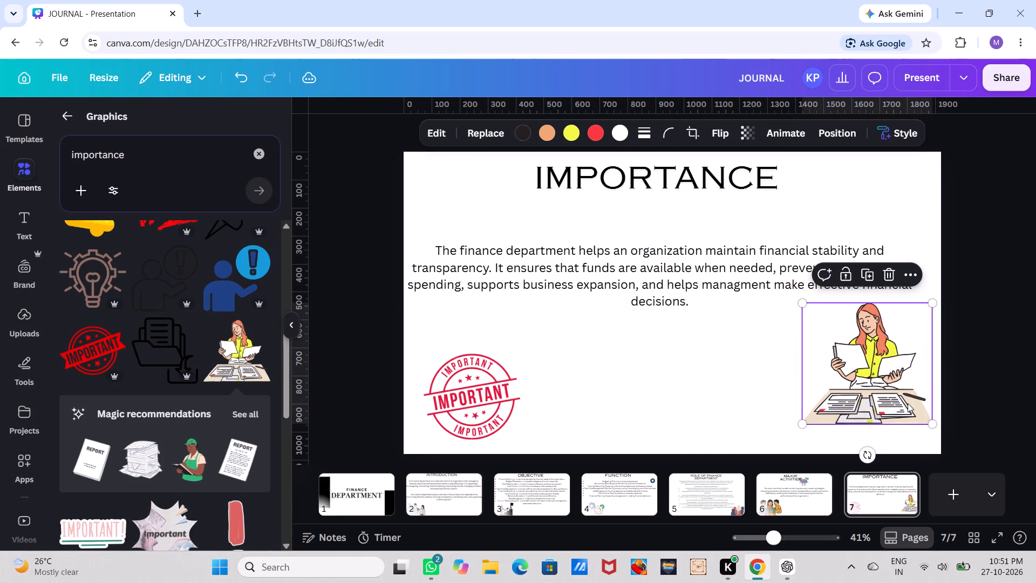
Delete the round red "IMPORTANT" stamp from slide 7.
{"action": "left_click", "coordinate": [494, 406]}
{"action": "left_click", "coordinate": [490, 323]}
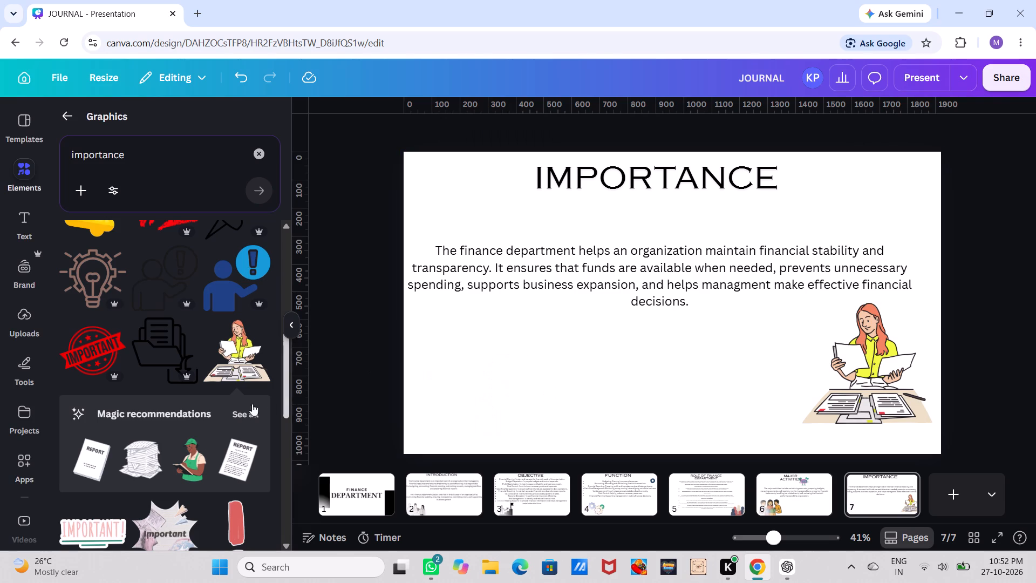
Insert the recommended paper-stack graphic, shrink it to about 485 px wide, and place it in slide 7's lower-left area below the paragraph.
{"action": "left_click", "coordinate": [144, 470]}
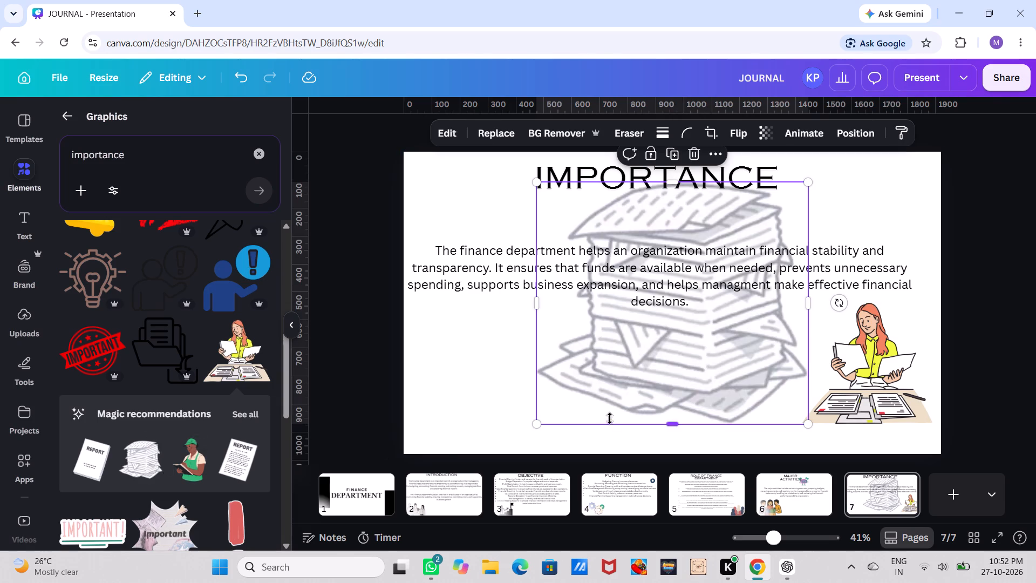
{"action": "left_click_drag", "start_coordinate": [806, 426], "coordinate": [670, 306]}
{"action": "left_click_drag", "start_coordinate": [605, 228], "coordinate": [553, 344]}
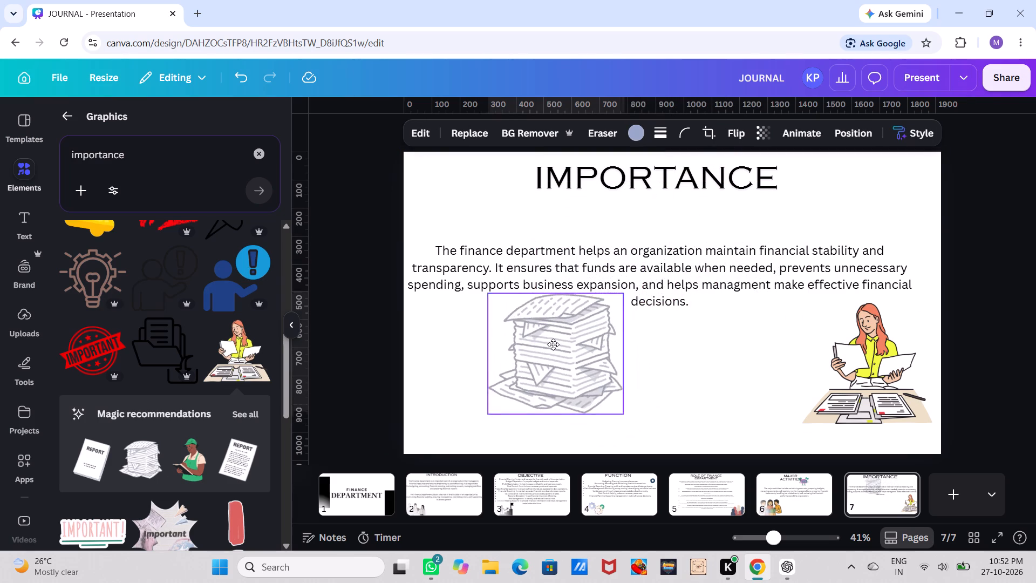
{"action": "left_click_drag", "start_coordinate": [553, 344], "coordinate": [487, 349]}
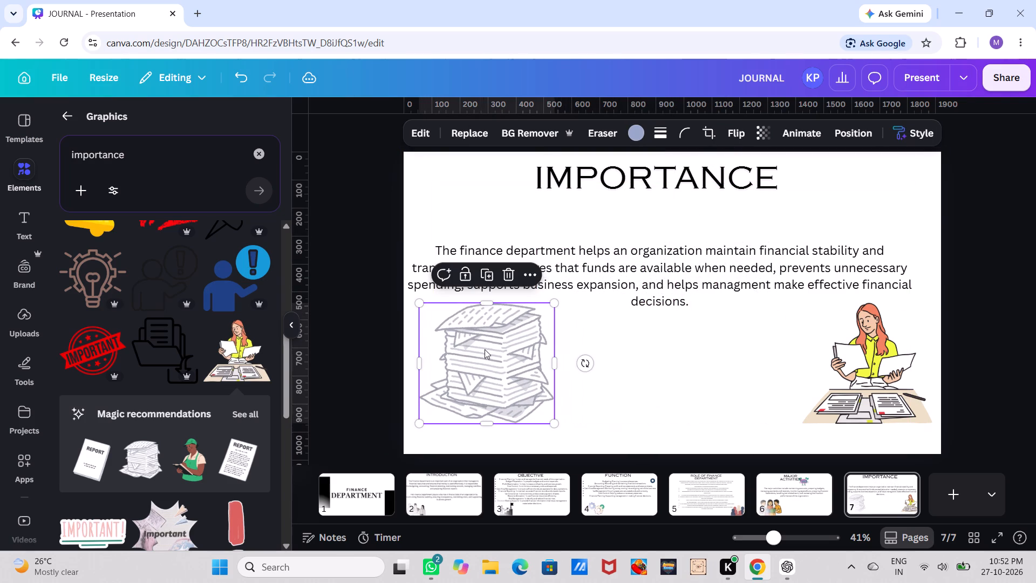
{"action": "left_click", "coordinate": [379, 360]}
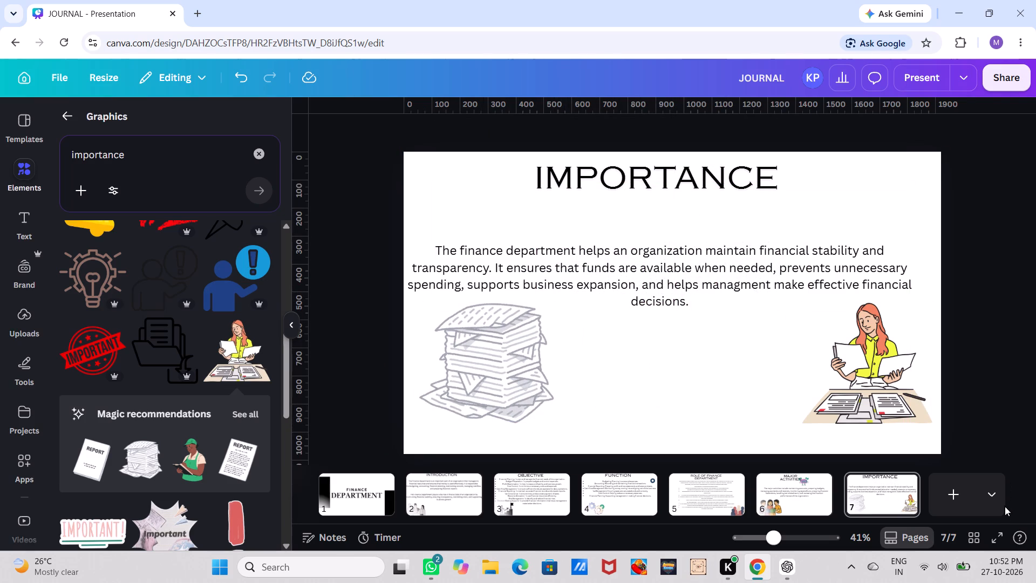
Add slide 8 and insert the yellow "Coming Soon" text style on it, replacing its wording with "conclusion".
{"action": "left_click", "coordinate": [955, 480]}
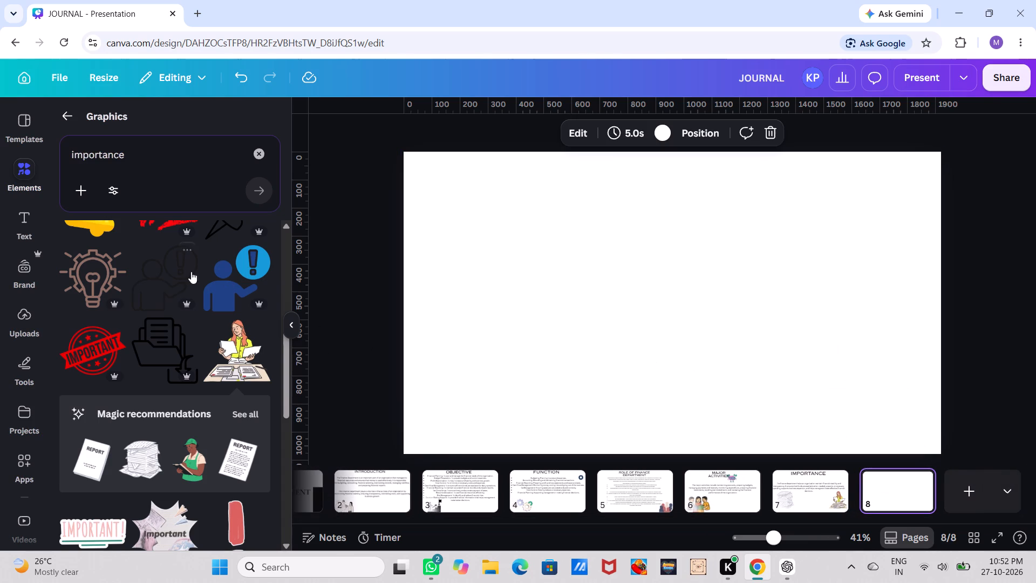
{"action": "left_click", "coordinate": [12, 224]}
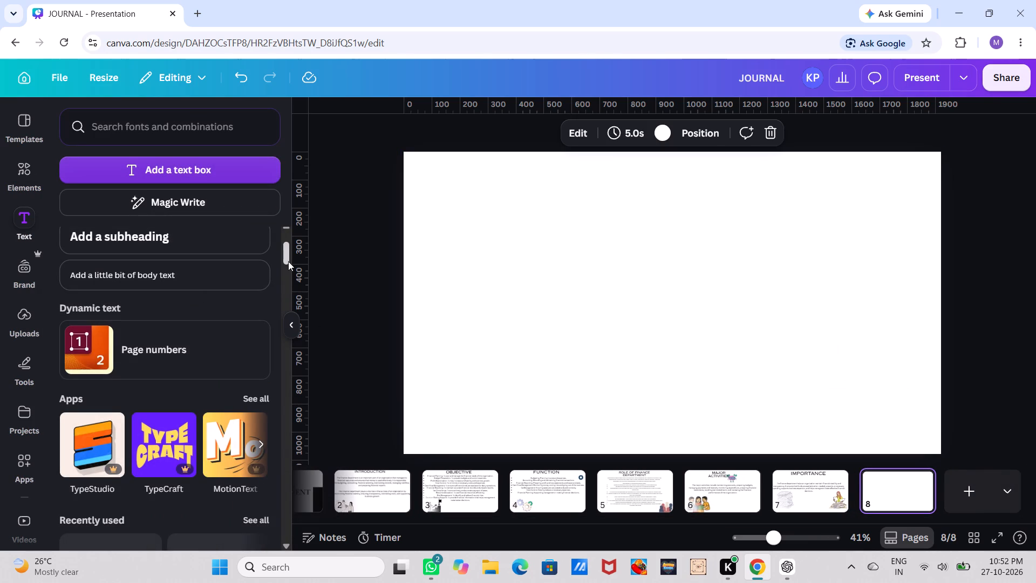
{"action": "left_click_drag", "start_coordinate": [288, 261], "coordinate": [285, 278]}
{"action": "left_click", "coordinate": [142, 343]}
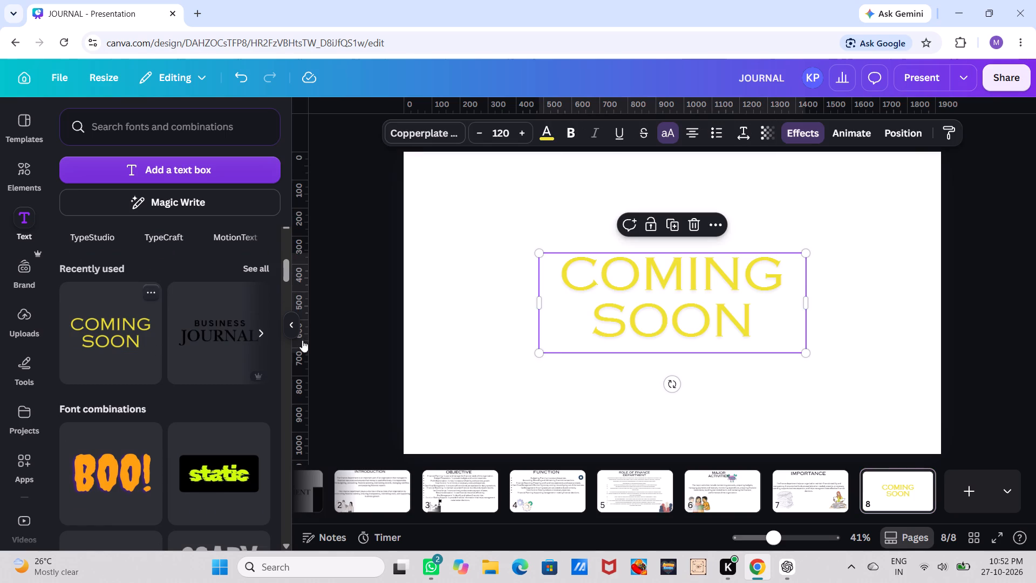
{"action": "double_click", "coordinate": [615, 320]}
{"action": "key", "text": "Delete"}
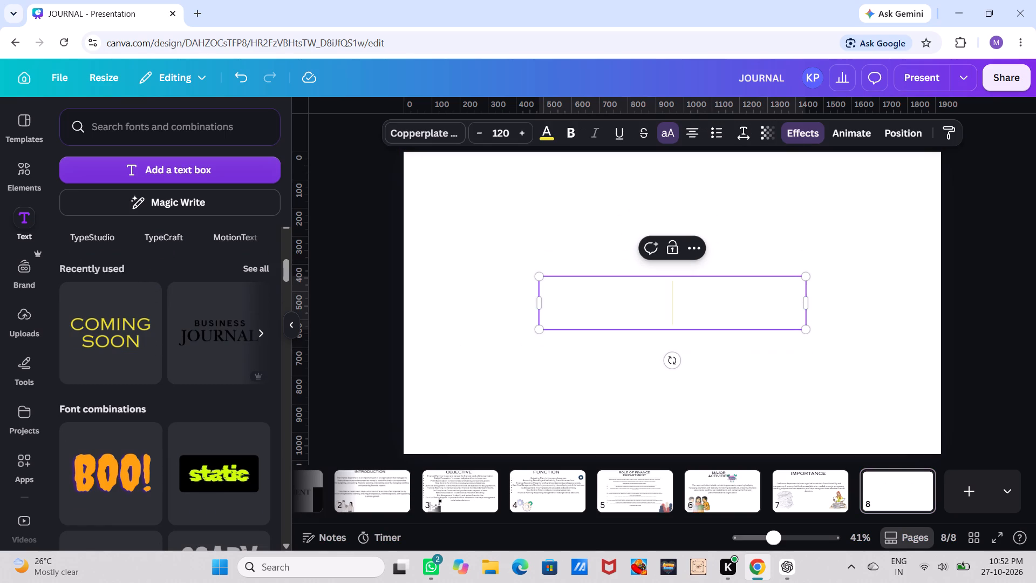
{"action": "type", "text": "co"}
{"action": "type", "text": "nclusion"}
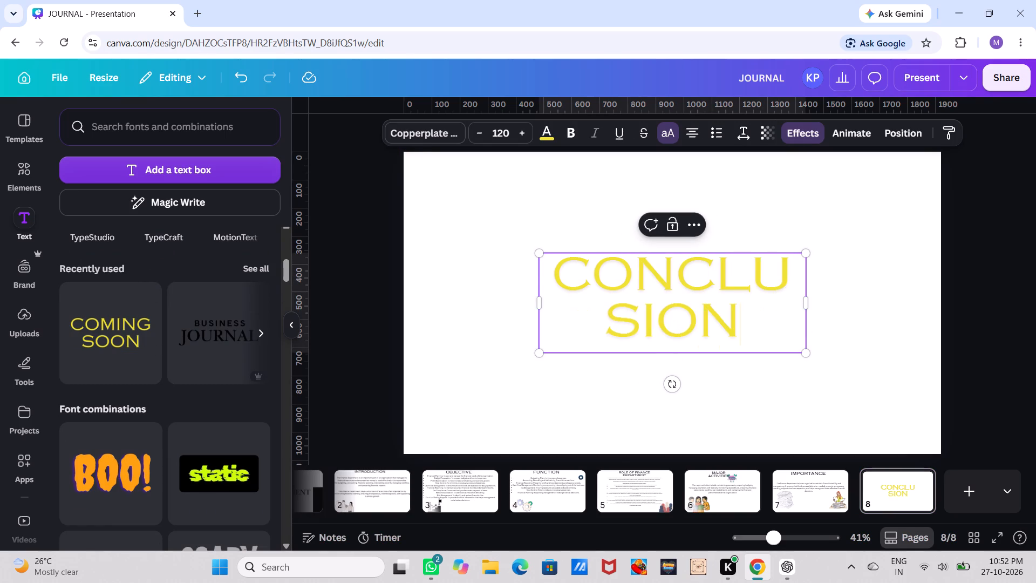
Widen the "Conclusion" text box to about 1,530 px so the word fits on one line, and move it to the top of slide 8.
{"action": "left_click", "coordinate": [804, 303]}
{"action": "left_click_drag", "start_coordinate": [807, 304], "coordinate": [857, 299]}
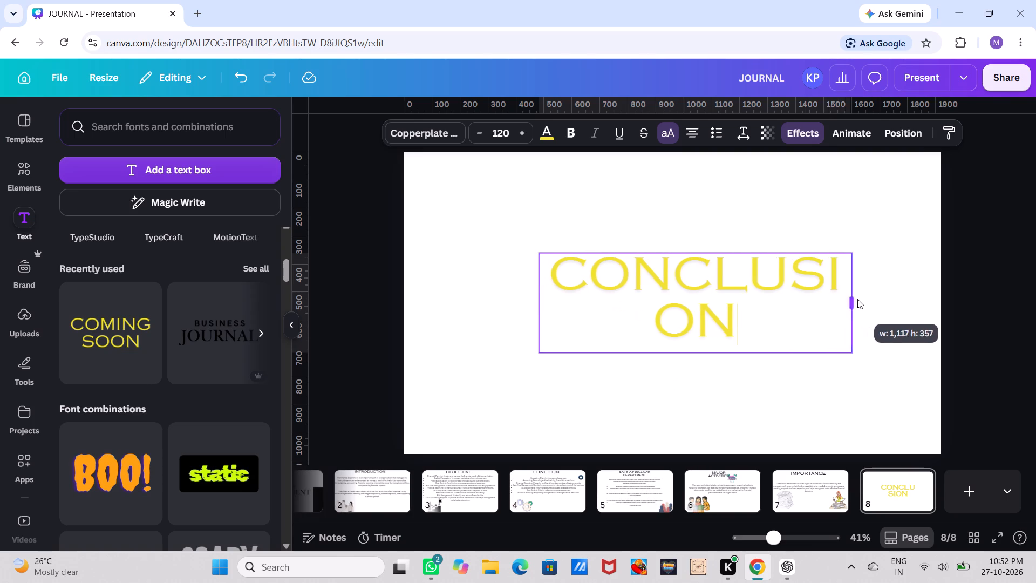
{"action": "left_click_drag", "start_coordinate": [857, 299], "coordinate": [940, 288]}
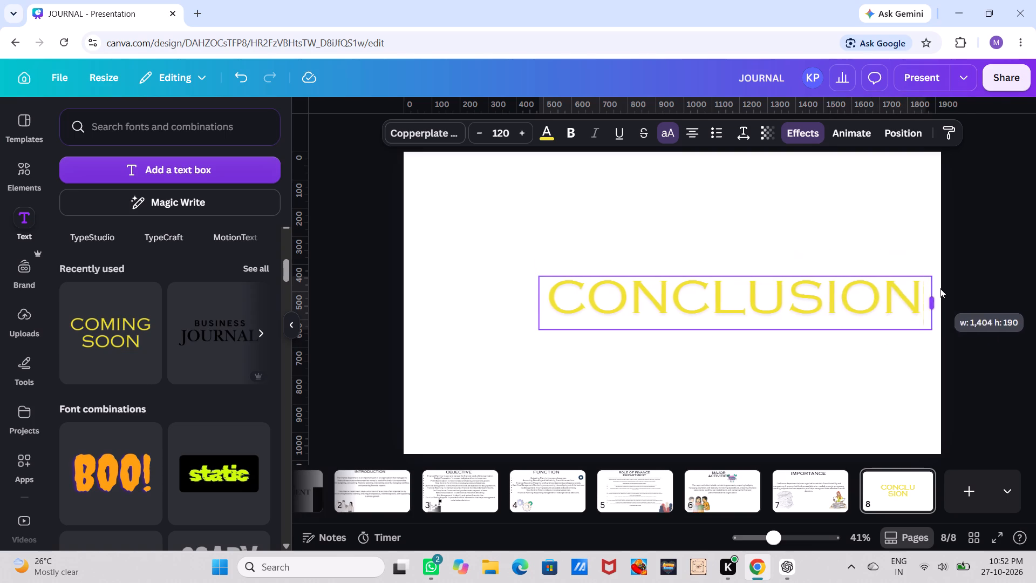
{"action": "left_click_drag", "start_coordinate": [940, 288], "coordinate": [970, 285]}
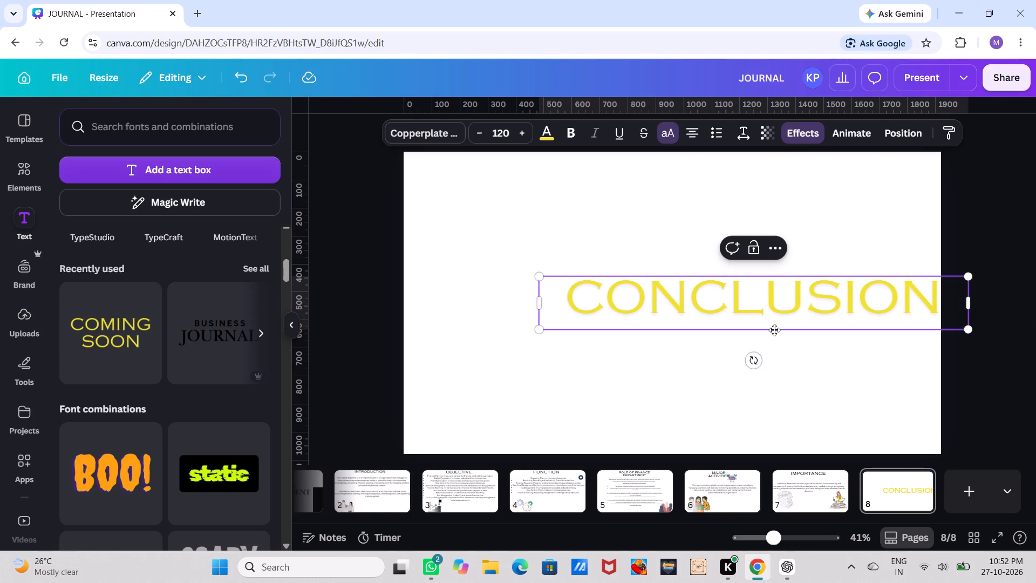
{"action": "left_click_drag", "start_coordinate": [774, 330], "coordinate": [768, 310]}
{"action": "left_click_drag", "start_coordinate": [768, 310], "coordinate": [717, 229]}
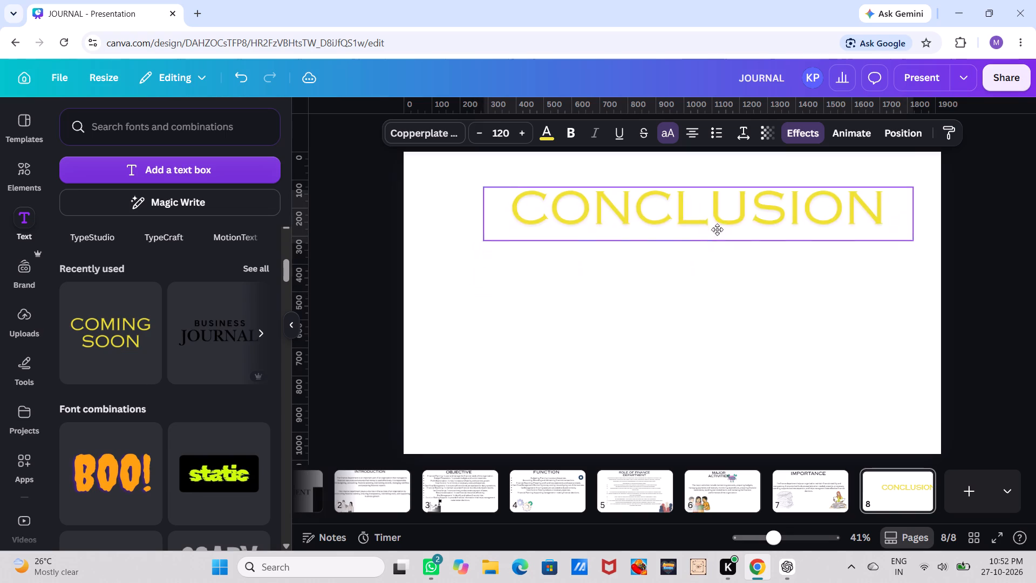
{"action": "left_click_drag", "start_coordinate": [717, 229], "coordinate": [705, 215]}
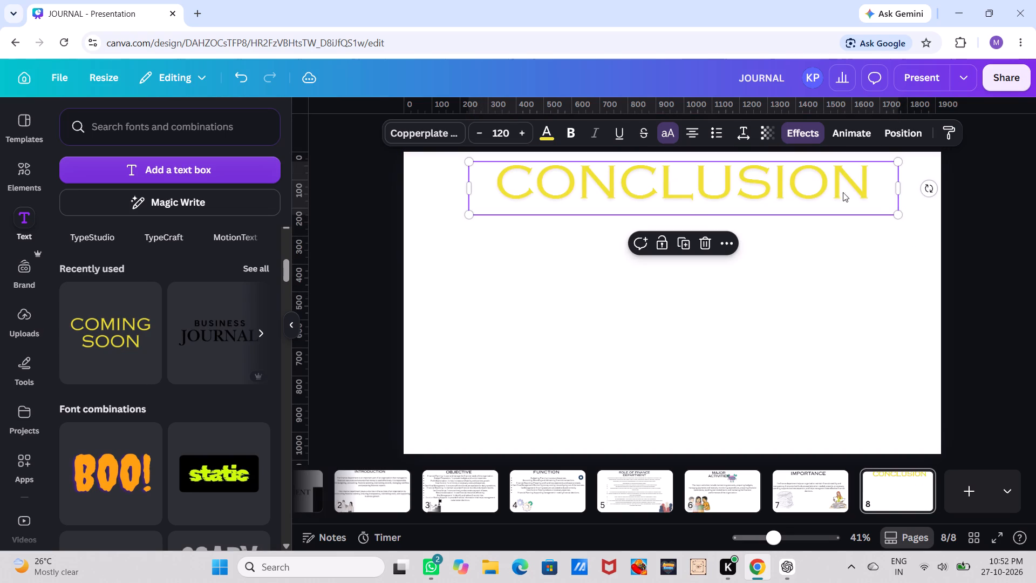
Shrink the "Conclusion" heading to font size 92.5 and position it roughly centred near the top edge of slide 8.
{"action": "left_click_drag", "start_coordinate": [898, 210], "coordinate": [823, 205]}
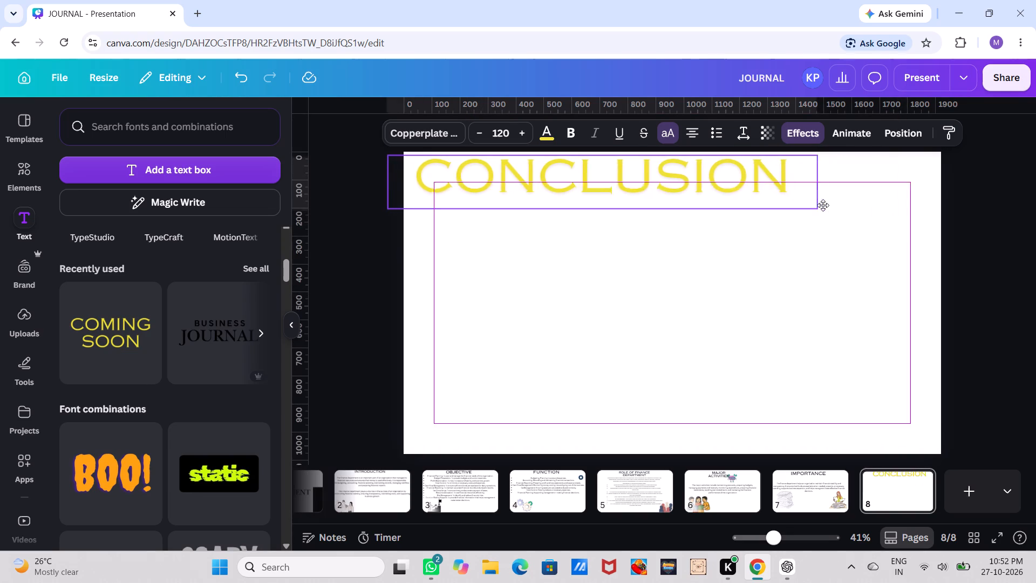
{"action": "left_click_drag", "start_coordinate": [823, 205], "coordinate": [850, 219]}
{"action": "left_click", "coordinate": [853, 226]}
{"action": "left_click_drag", "start_coordinate": [853, 226], "coordinate": [826, 227]}
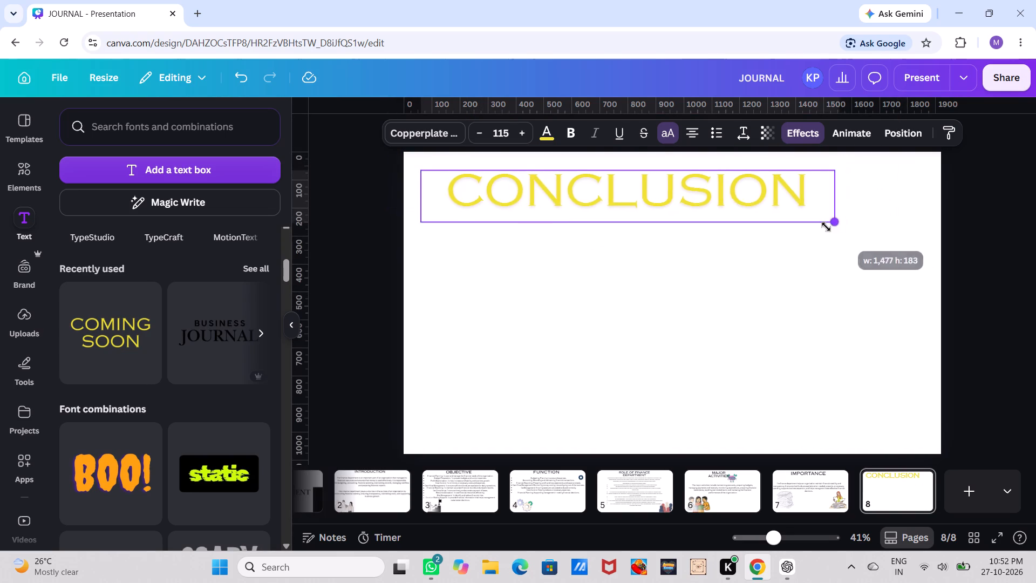
{"action": "left_click_drag", "start_coordinate": [826, 227], "coordinate": [757, 200]}
{"action": "left_click_drag", "start_coordinate": [714, 196], "coordinate": [784, 194]}
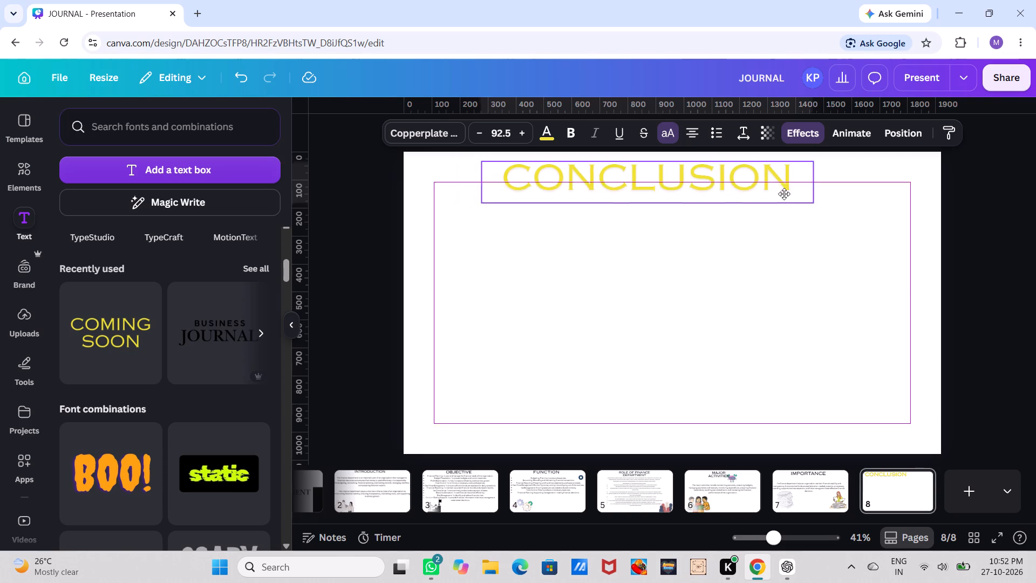
{"action": "left_click_drag", "start_coordinate": [784, 194], "coordinate": [790, 189]}
{"action": "left_click_drag", "start_coordinate": [563, 181], "coordinate": [567, 181]}
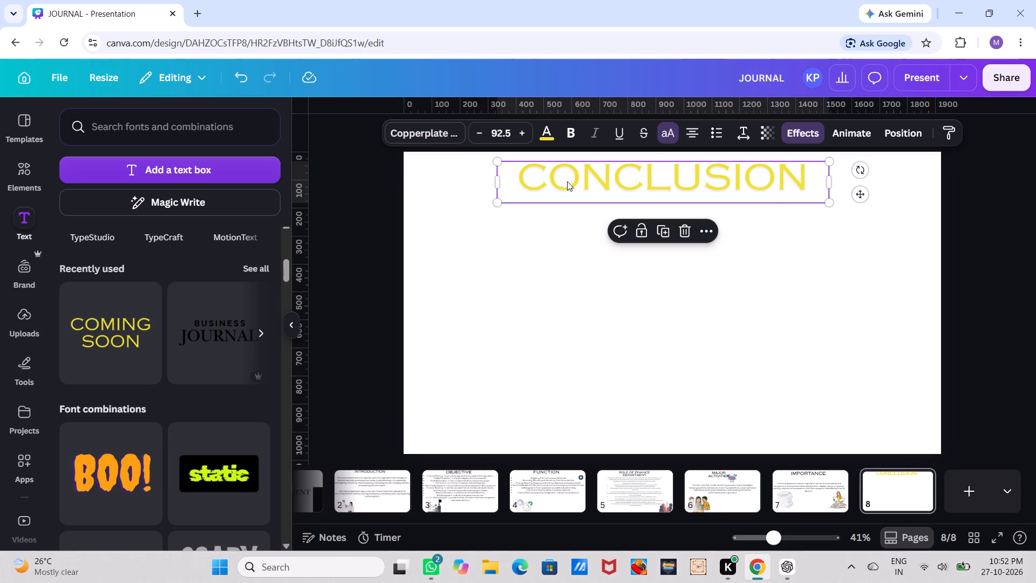
{"action": "left_click_drag", "start_coordinate": [567, 181], "coordinate": [577, 175]}
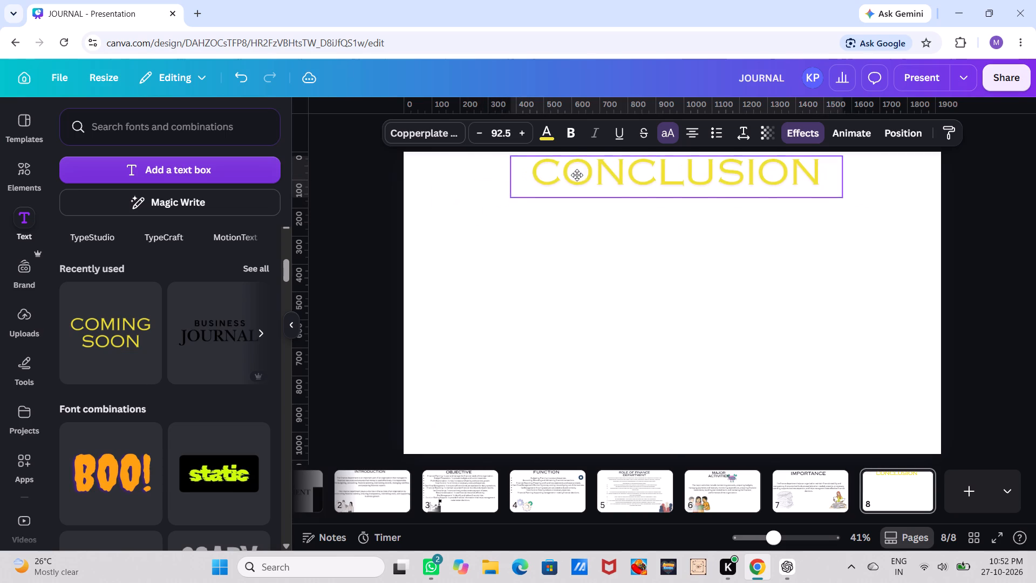
{"action": "left_click_drag", "start_coordinate": [577, 175], "coordinate": [577, 174]}
{"action": "left_click_drag", "start_coordinate": [577, 174], "coordinate": [577, 183]}
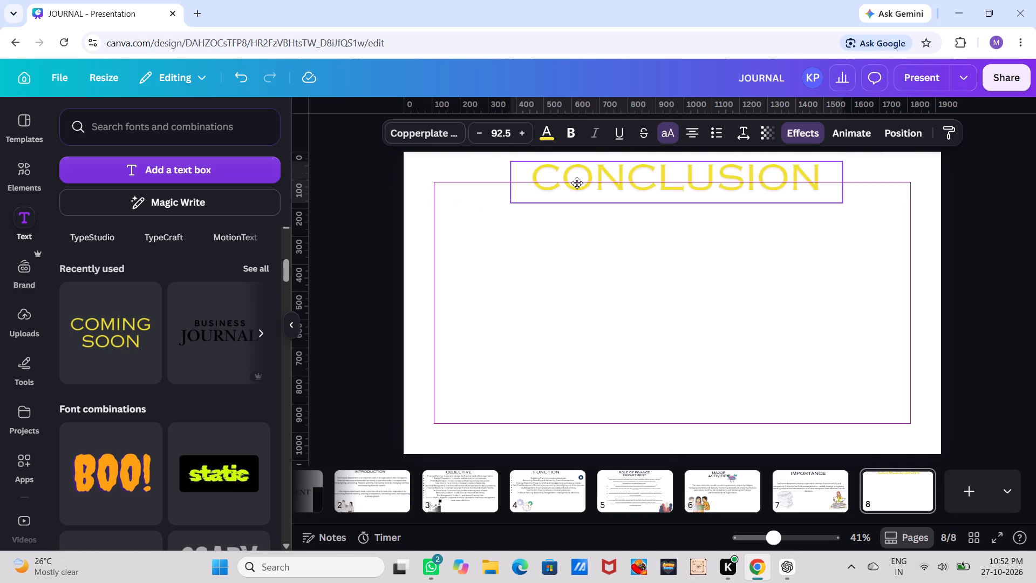
{"action": "left_click_drag", "start_coordinate": [577, 183], "coordinate": [577, 182]}
Change the "Conclusion" heading's text colour to black (#000000).
{"action": "double_click", "coordinate": [571, 177]}
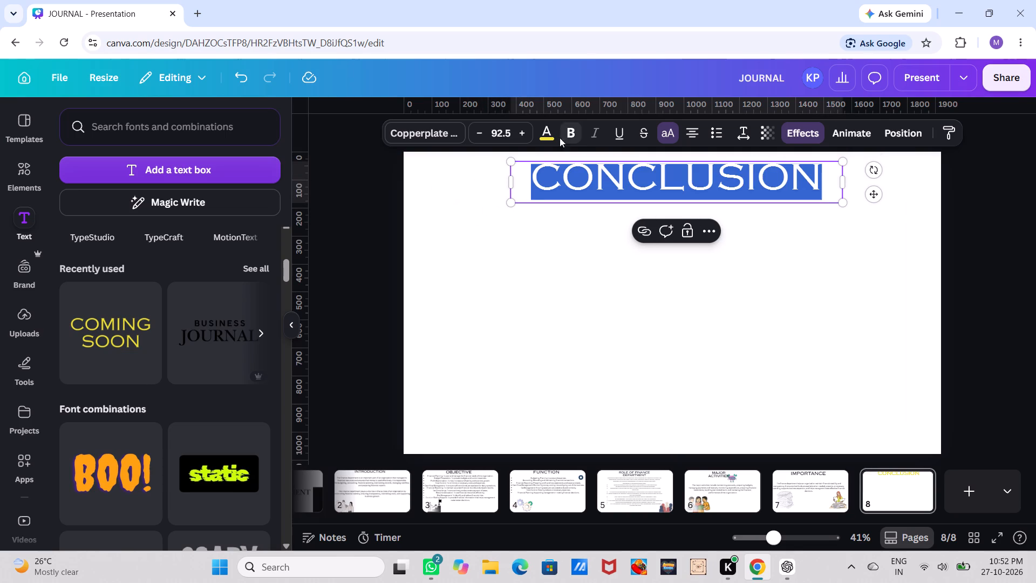
{"action": "left_click", "coordinate": [551, 137]}
{"action": "left_click", "coordinate": [168, 214]}
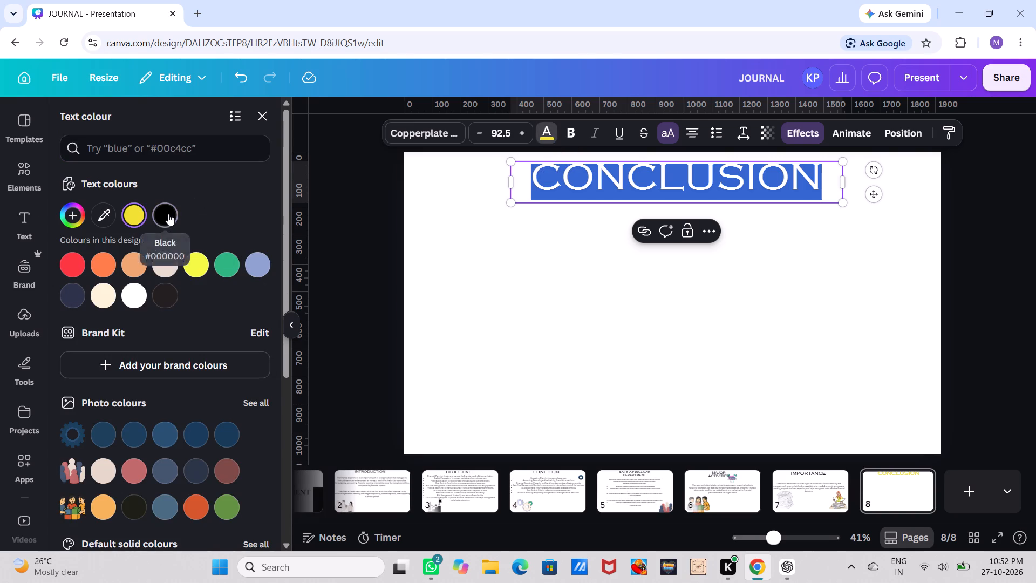
{"action": "left_click", "coordinate": [333, 284]}
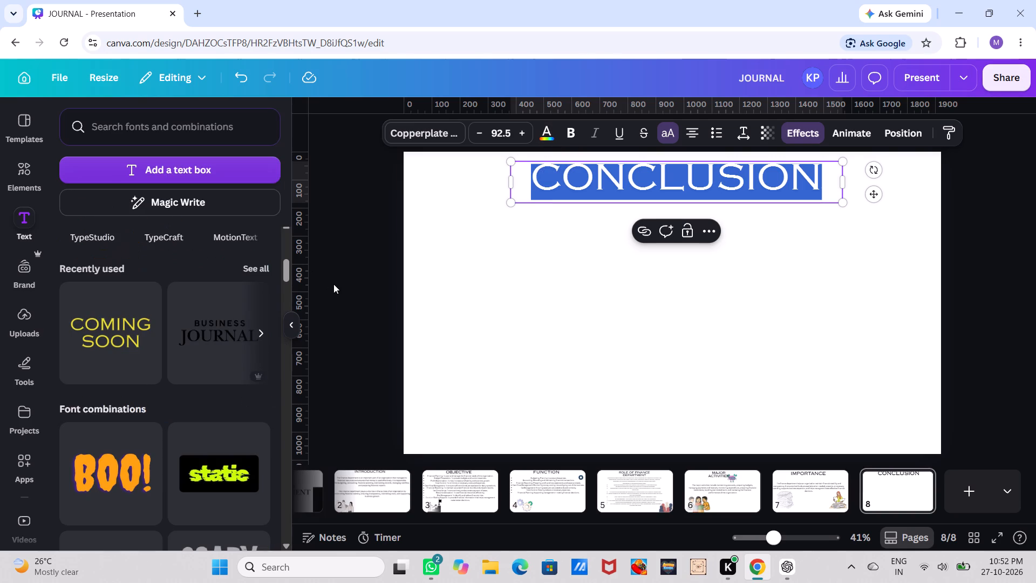
{"action": "left_click", "coordinate": [333, 284]}
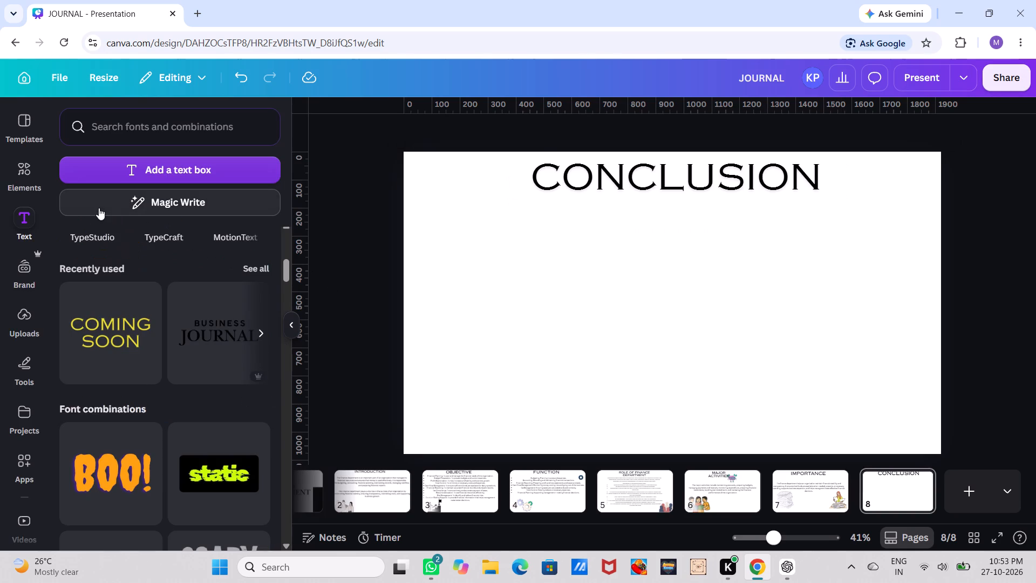
Add a default body text box to slide 8 below the "Conclusion" heading and clear its placeholder wording.
{"action": "left_click", "coordinate": [37, 217]}
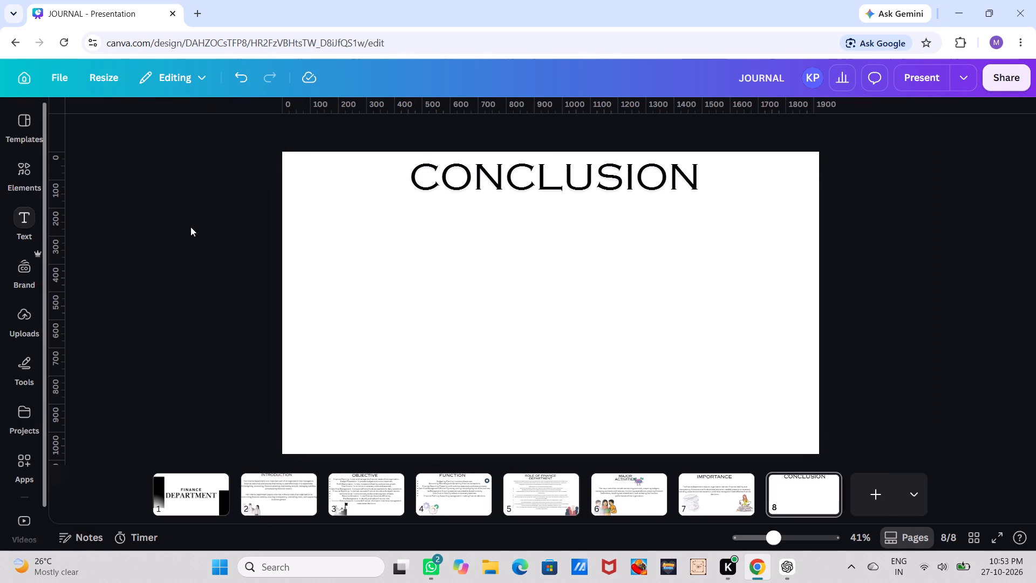
{"action": "left_click", "coordinate": [4, 235]}
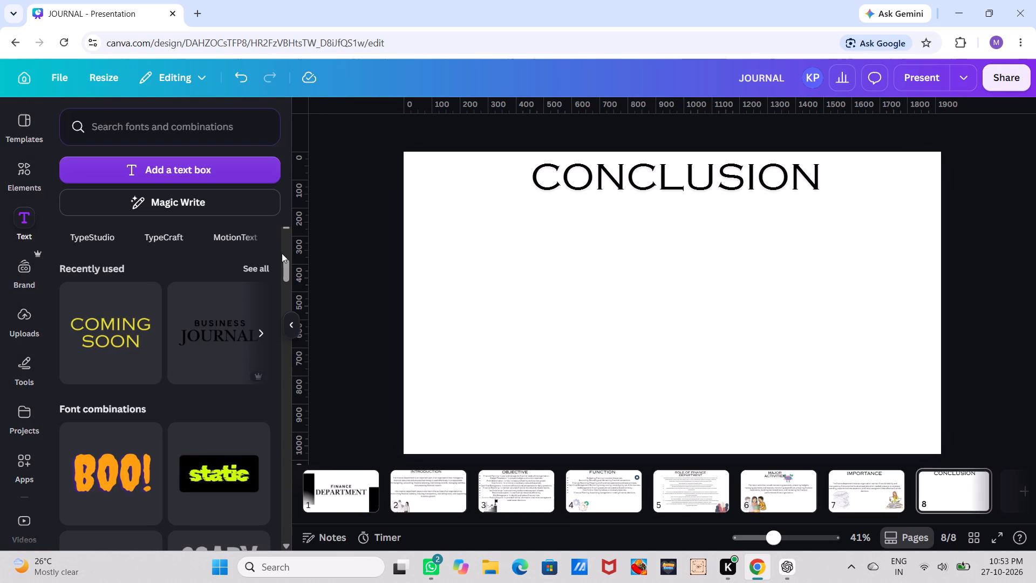
{"action": "left_click_drag", "start_coordinate": [284, 261], "coordinate": [287, 234]}
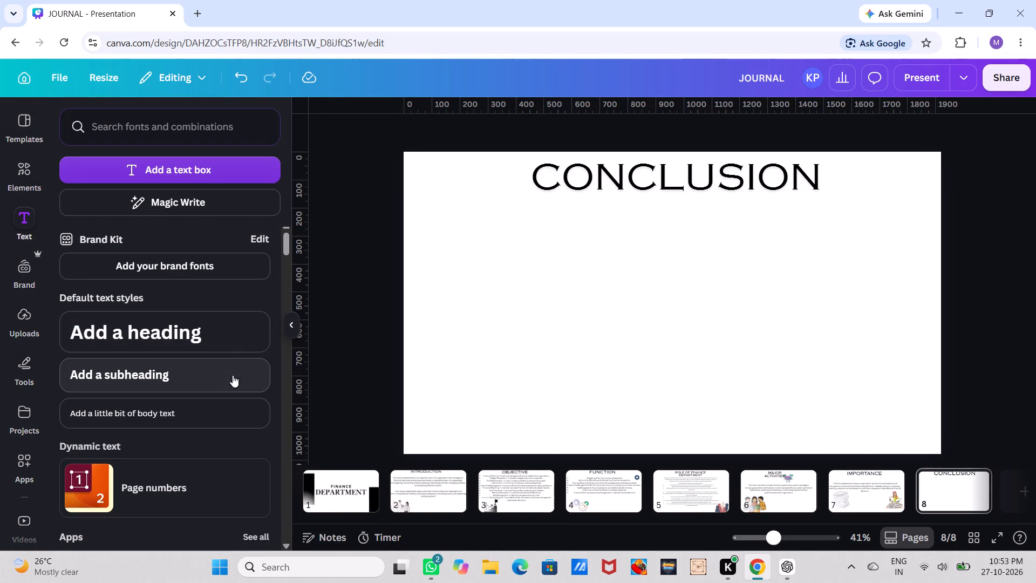
{"action": "left_click", "coordinate": [223, 403]}
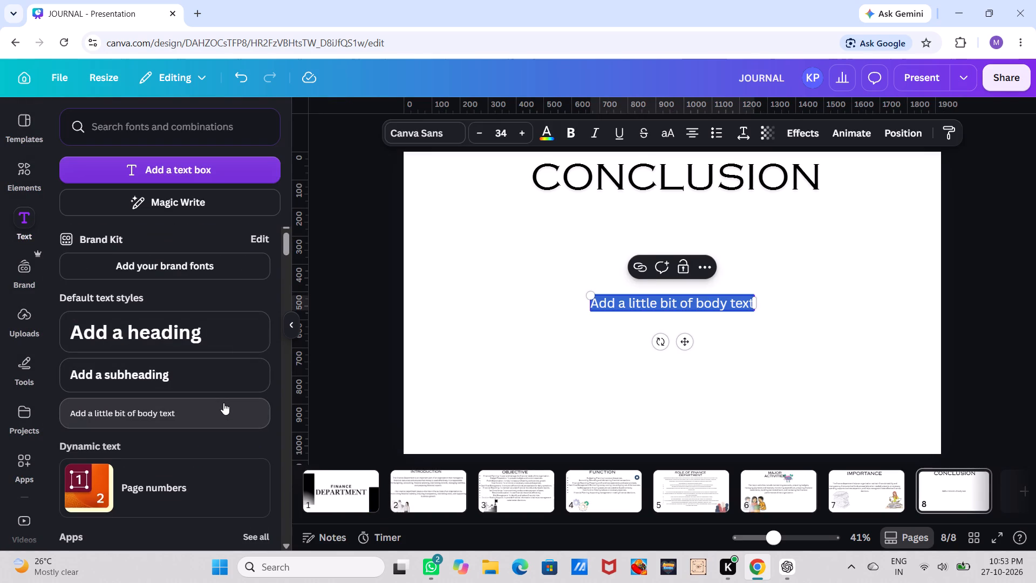
{"action": "key", "text": "Delete"}
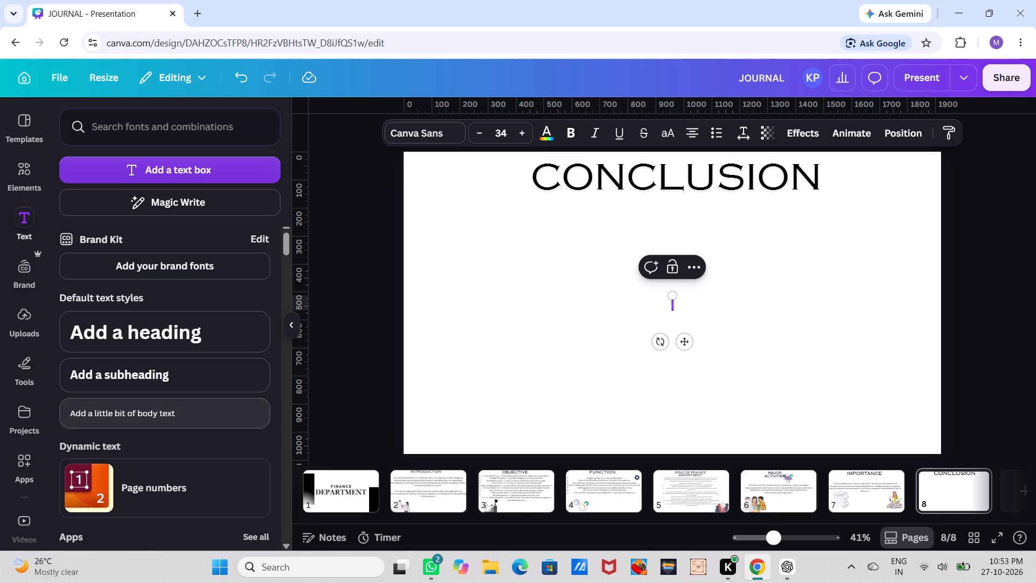
Write the opening sentence in the body text box: "In conclusion, the Finance Department plays a vital role in the success of an organization".
{"action": "type", "text": "In"}
{"action": "key", "text": "space"}
{"action": "type", "text": "conclusion"}
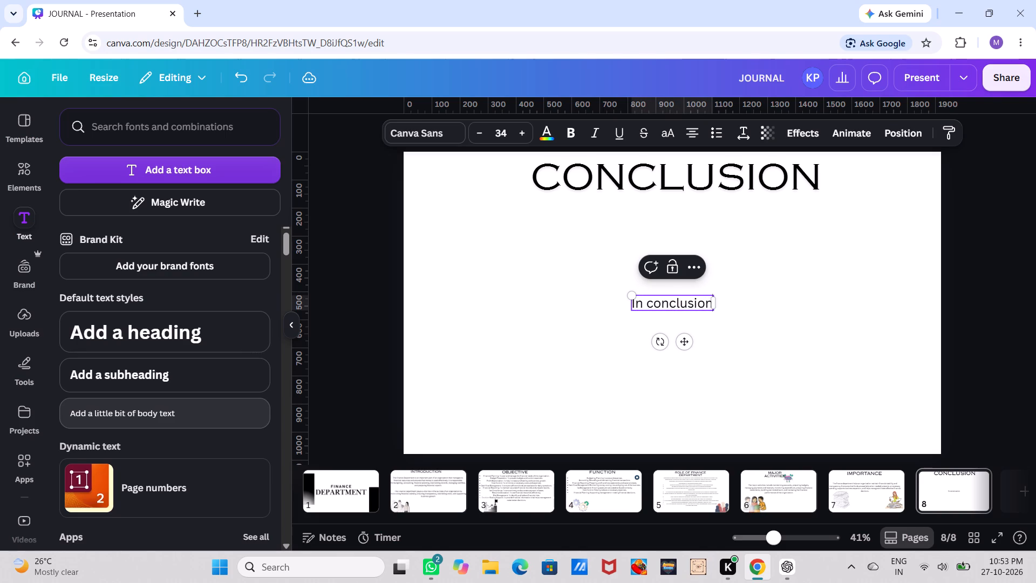
{"action": "type", "text": ", thr"}
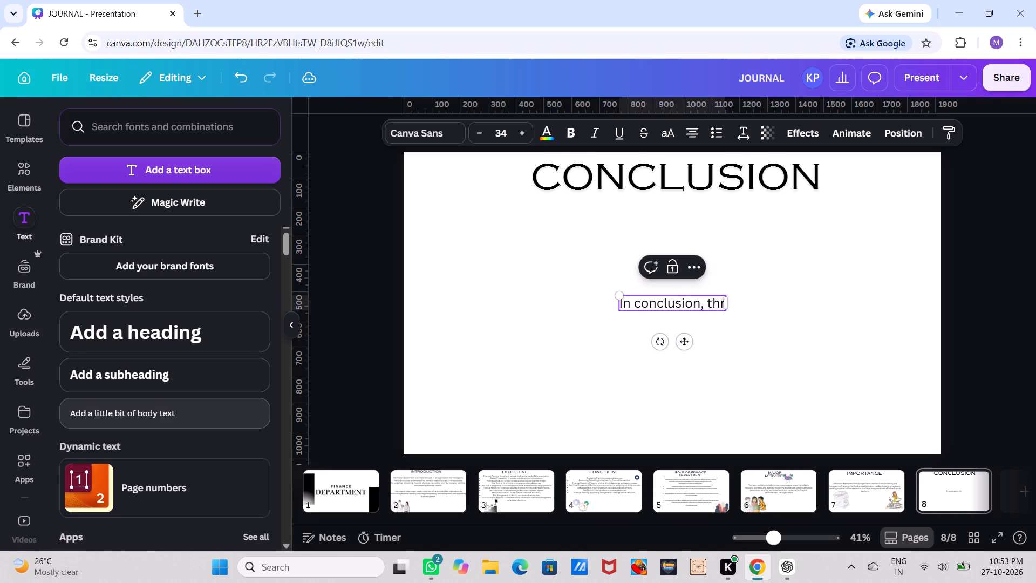
{"action": "key", "text": "BackSpace"}
{"action": "type", "text": "e"}
{"action": "key", "text": "space"}
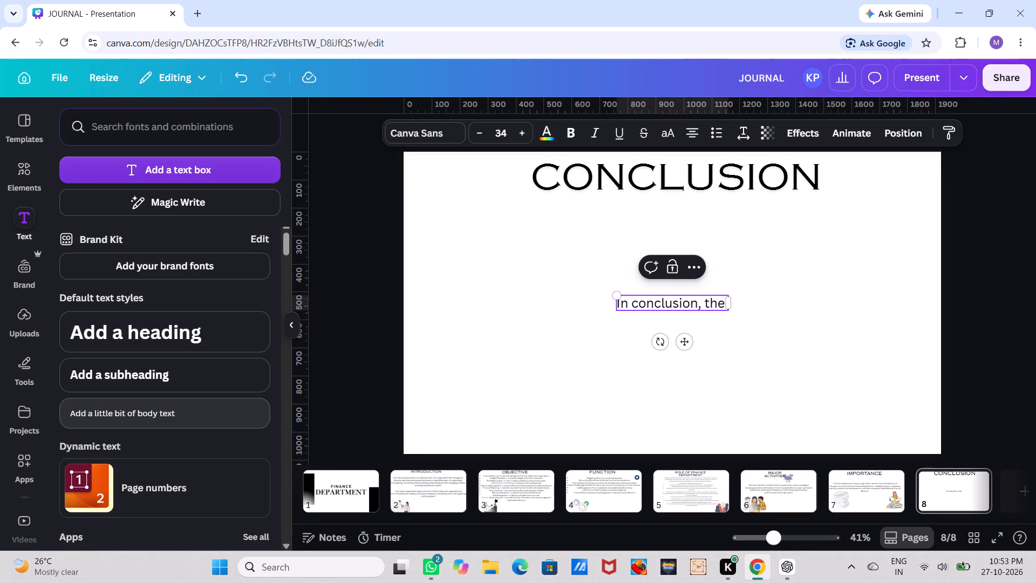
{"action": "type", "text": "fi"}
{"action": "key", "text": "BackSpace"}
{"action": "key", "text": "BackSpace"}
{"action": "type", "text": "FI"}
{"action": "key", "text": "BackSpace"}
{"action": "type", "text": "inance"}
{"action": "key", "text": "space"}
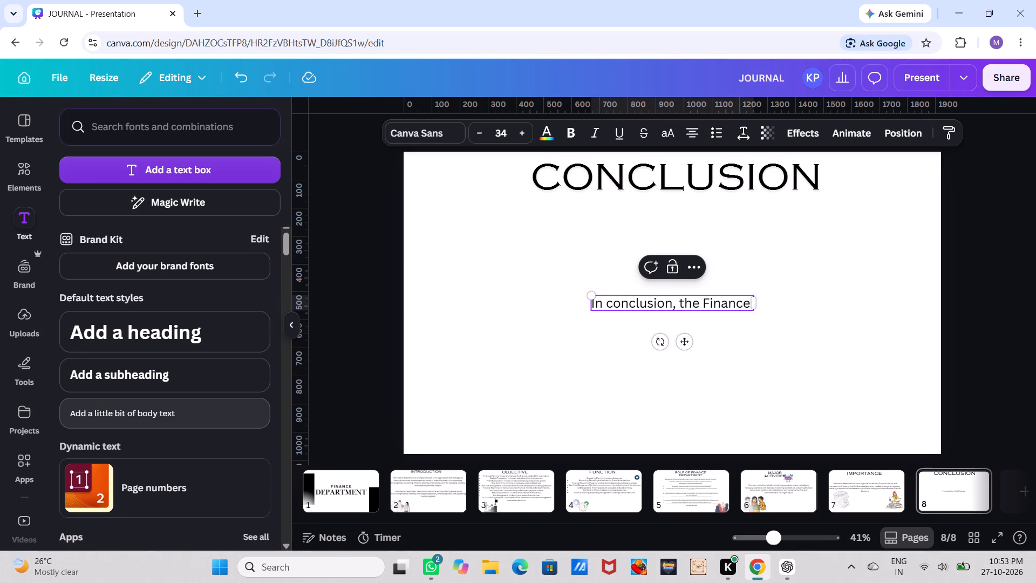
{"action": "type", "text": "De"}
{"action": "type", "text": "partment plays a vital role in th"}
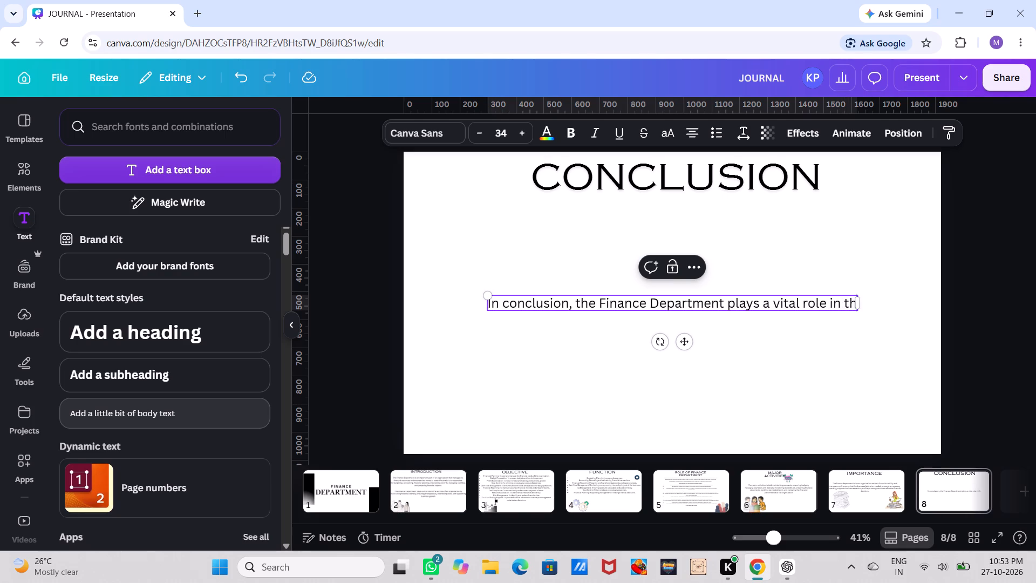
{"action": "type", "text": "e s"}
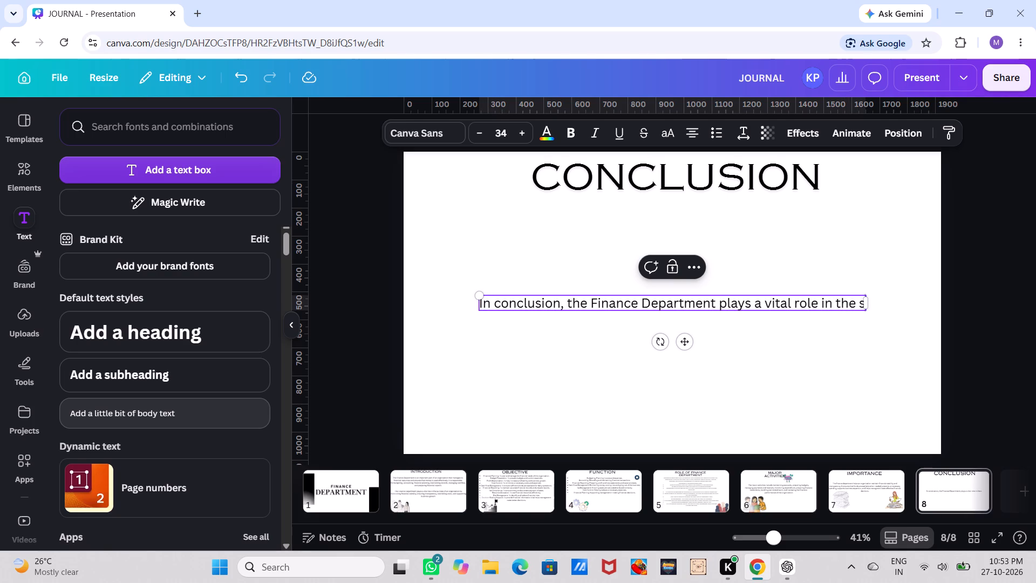
{"action": "type", "text": "uccess of an organizario"}
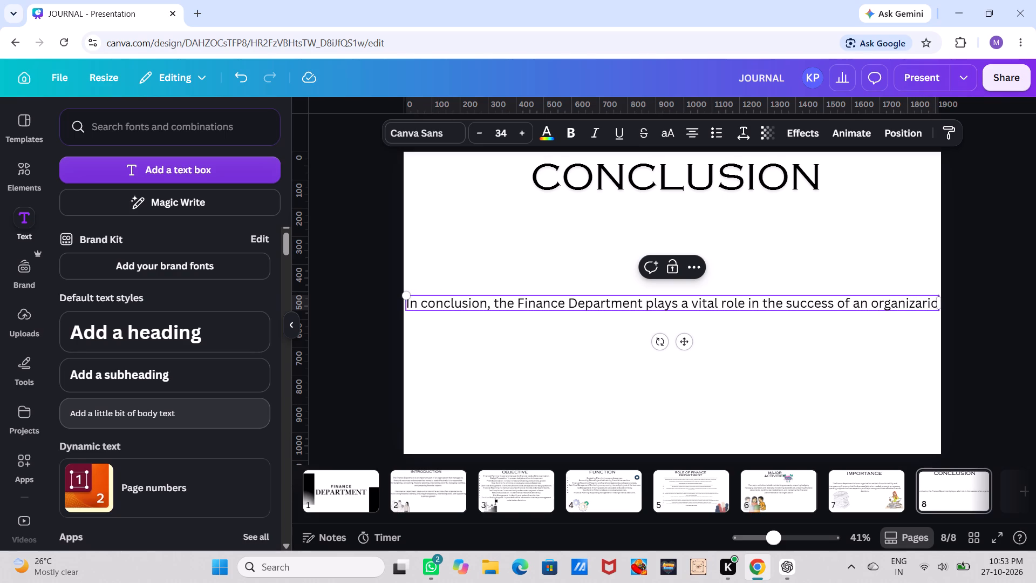
{"action": "key", "text": "BackSpace"}
{"action": "key", "text": "BackSpace"}
{"action": "key", "text": "BackSpace"}
{"action": "type", "text": "tion"}
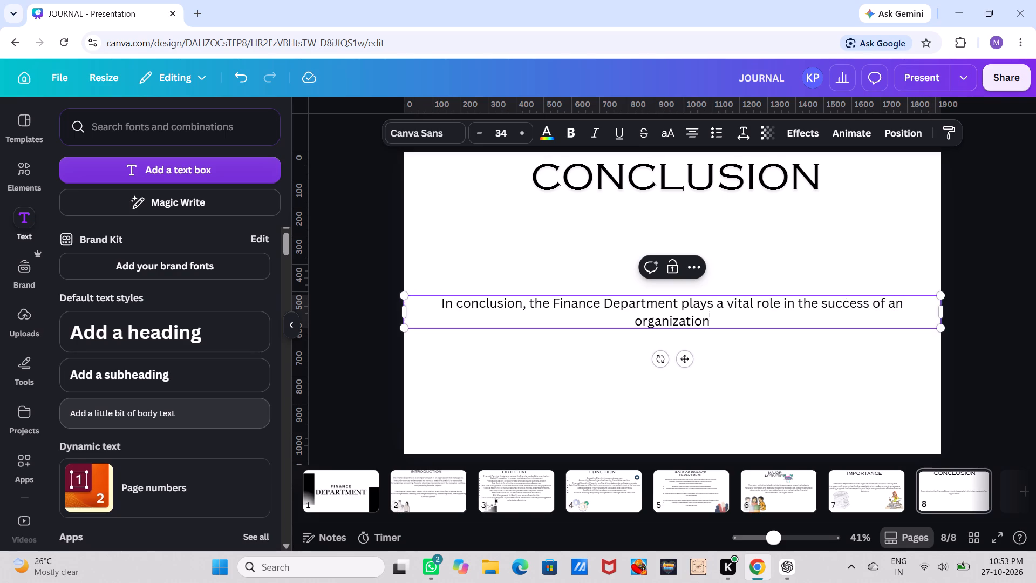
Continue the body paragraph with ". Proper financial management helps control costs, maintain accurate records".
{"action": "type", "text": ". Proper financial"}
{"action": "key", "text": "space"}
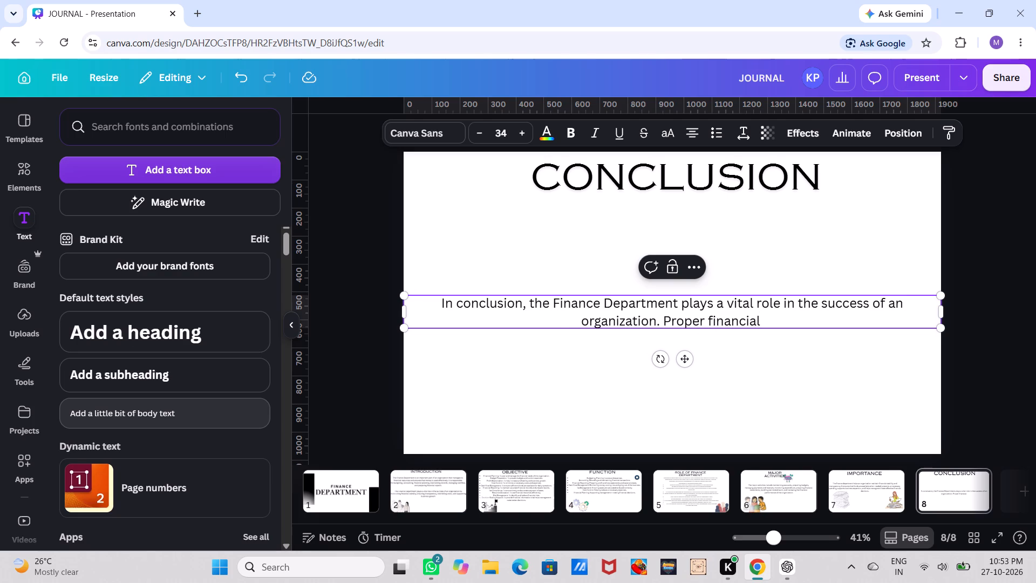
{"action": "type", "text": "managment"}
{"action": "key", "text": "space"}
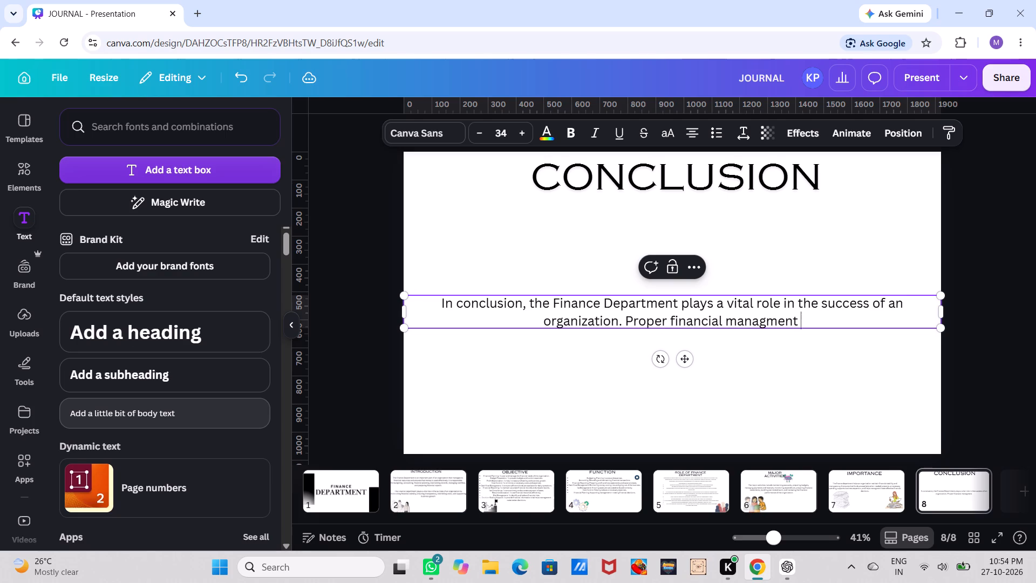
{"action": "key", "text": "BackSpace"}
{"action": "key", "text": "BackSpace"}
{"action": "key", "text": "BackSpace"}
{"action": "key", "text": "BackSpace"}
{"action": "key", "text": "BackSpace"}
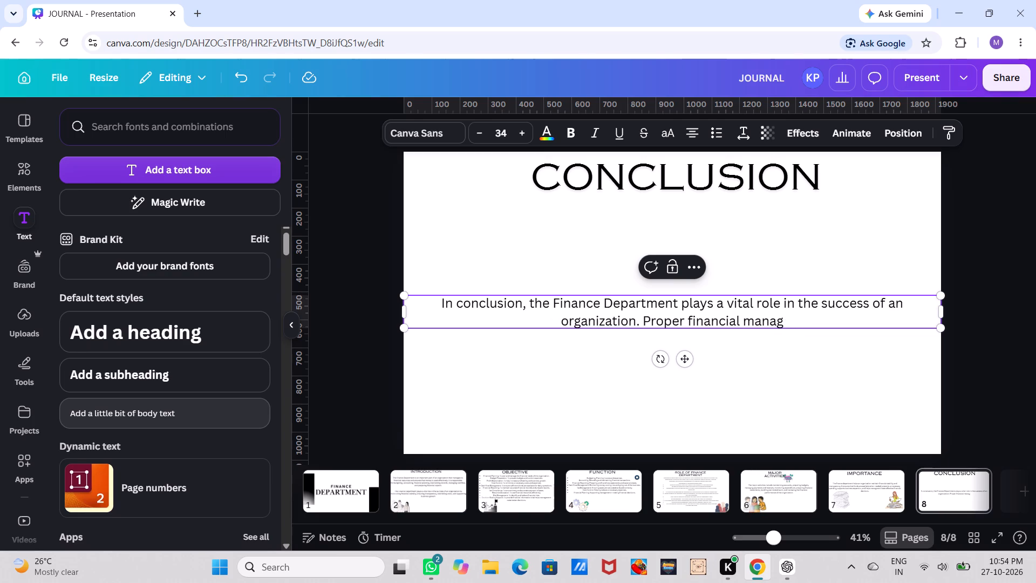
{"action": "type", "text": "ement"}
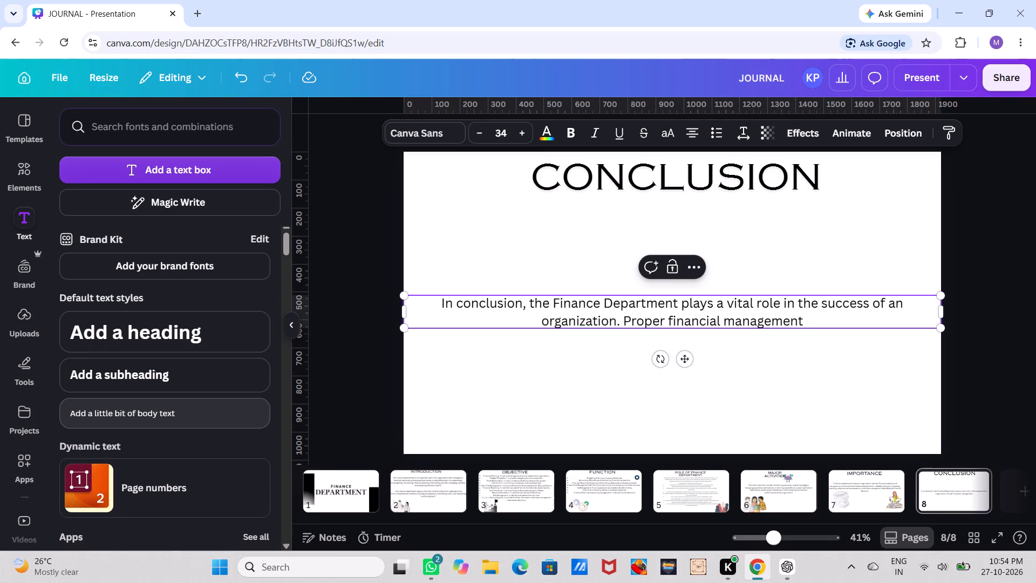
{"action": "key", "text": "space"}
{"action": "type", "text": "helps control"}
{"action": "key", "text": "space"}
{"action": "type", "text": "costs"}
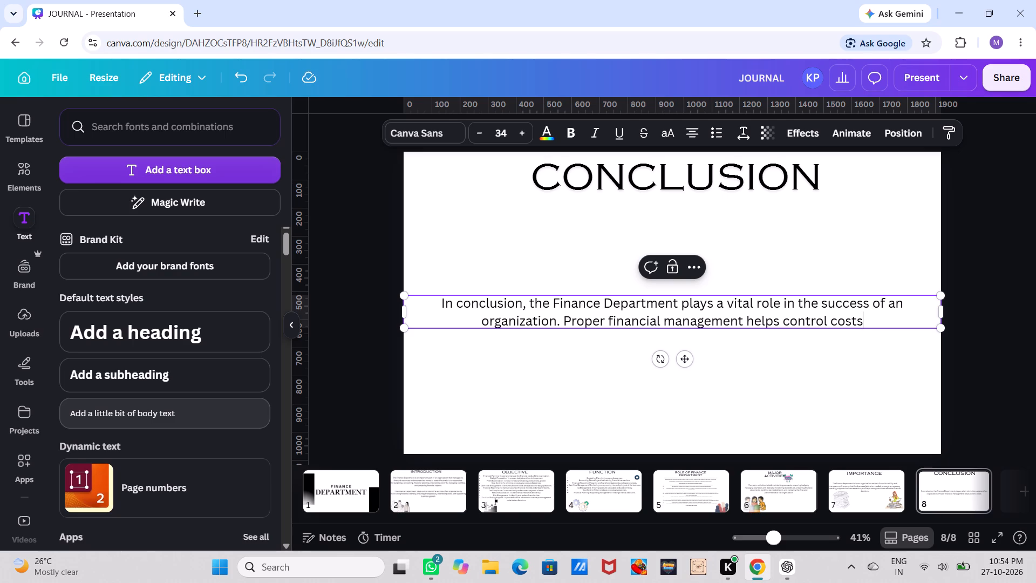
{"action": "type", "text": ", maintain"}
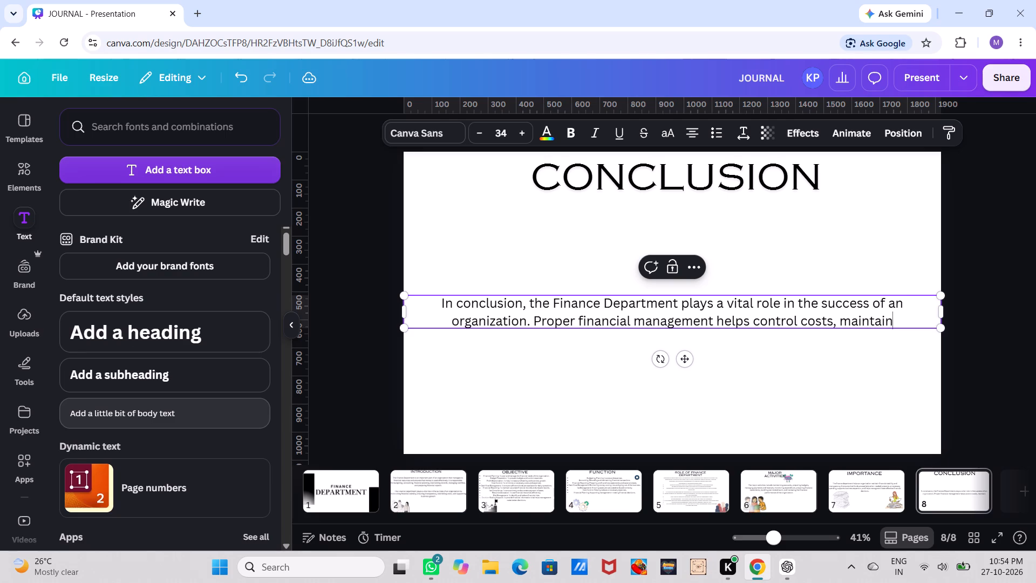
{"action": "key", "text": "space"}
{"action": "type", "text": "accurate"}
{"action": "key", "text": "space"}
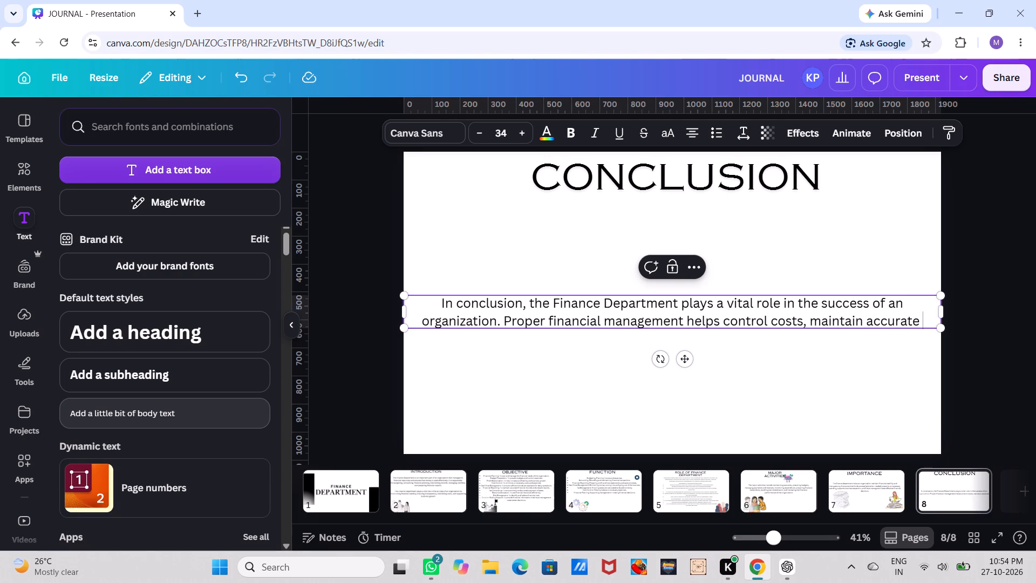
{"action": "type", "text": "records"}
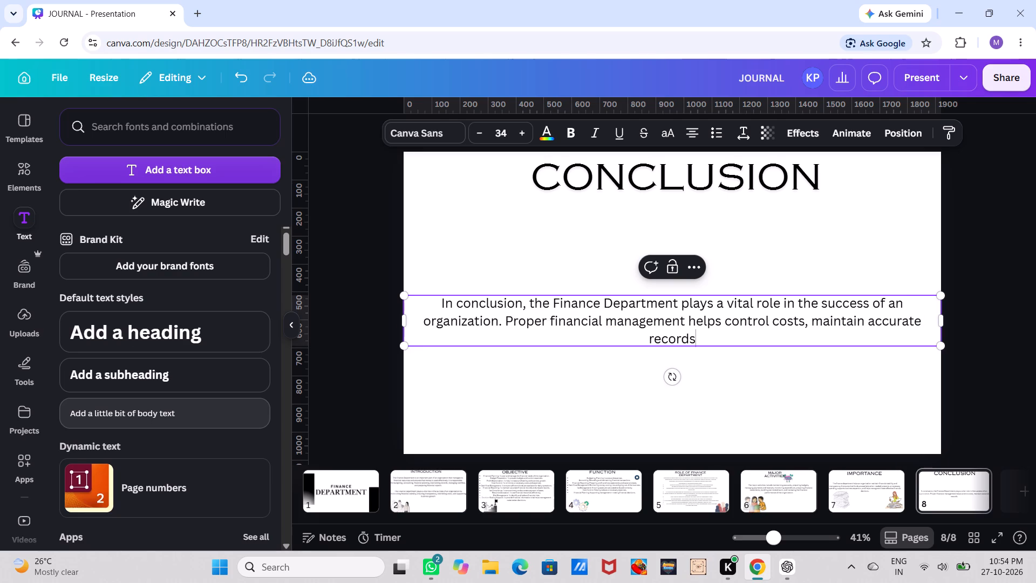
{"action": "type", "text": ", improve"}
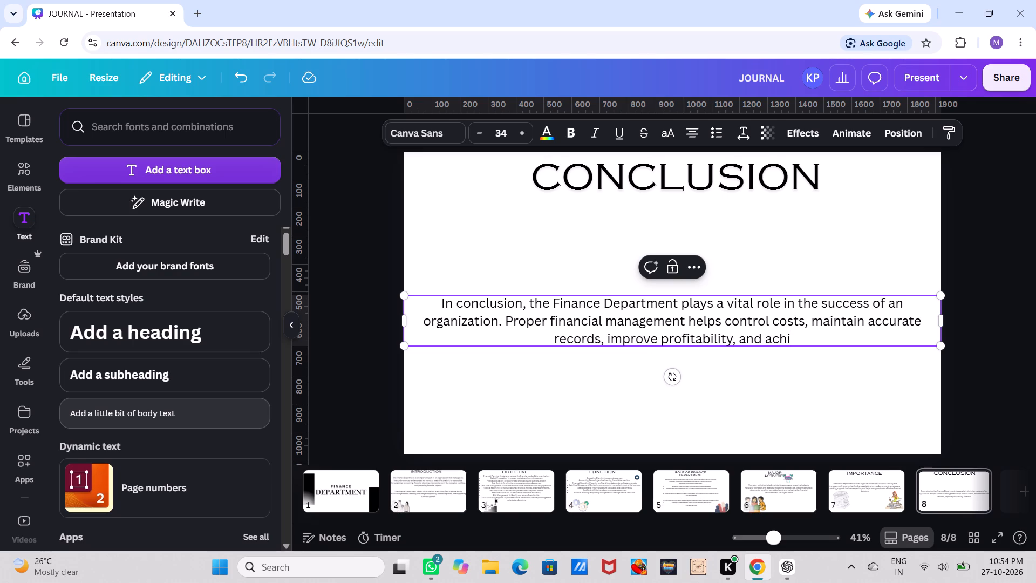
{"action": "type", "text": "eve"}
{"action": "key", "text": "space"}
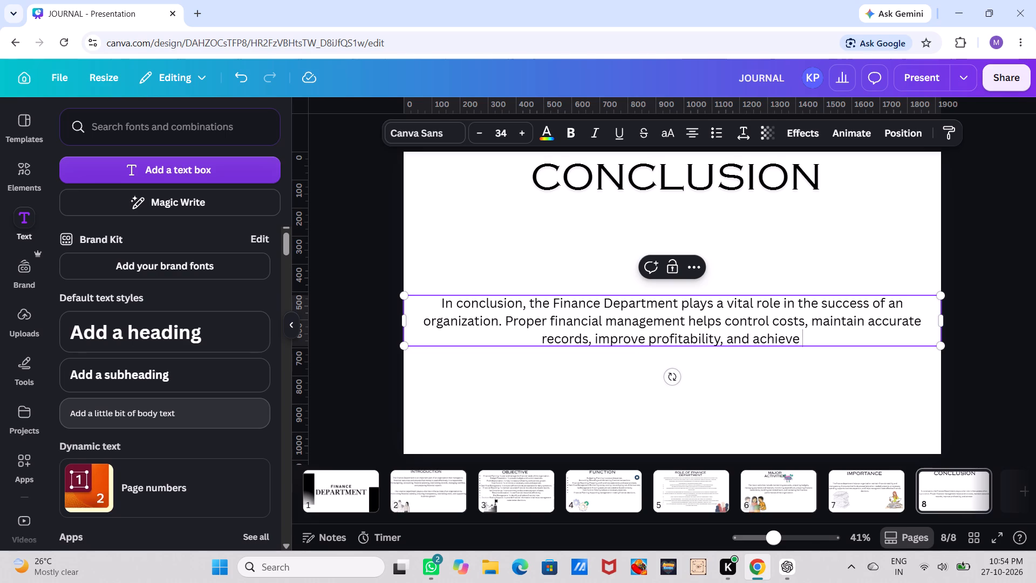
{"action": "type", "text": "organizarional"}
{"action": "key", "text": "space"}
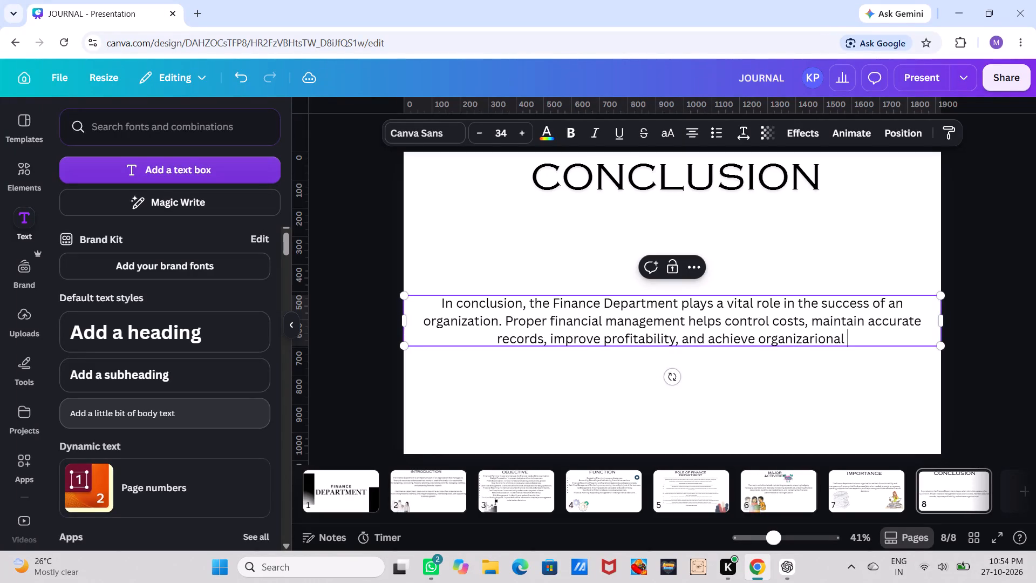
{"action": "key", "text": "BackSpace"}
{"action": "key", "text": "BackSpace"}
{"action": "key", "text": "BackSpace"}
{"action": "key", "text": "BackSpace"}
{"action": "key", "text": "BackSpace"}
{"action": "key", "text": "BackSpace"}
{"action": "key", "text": "BackSpace"}
{"action": "key", "text": "BackSpace"}
{"action": "key", "text": "BackSpace"}
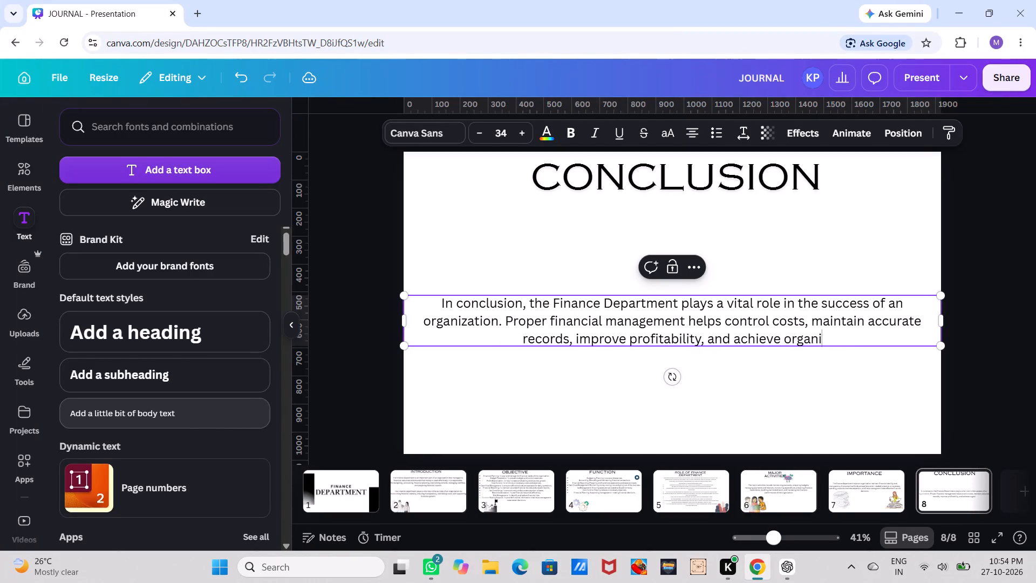
{"action": "type", "text": "zational goals"}
Continue the body paragraph on slide 8 with ". Therefore, an efficient Finance Department is essential".
{"action": "type", "text": ". Therefore"}
{"action": "type", "text": ", an eff"}
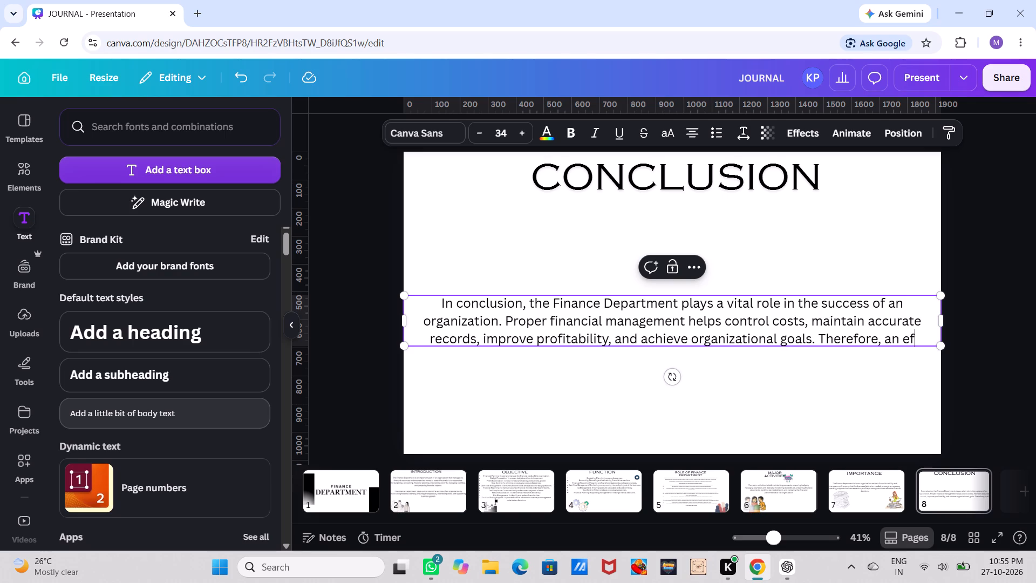
{"action": "type", "text": "icient"}
{"action": "key", "text": "space"}
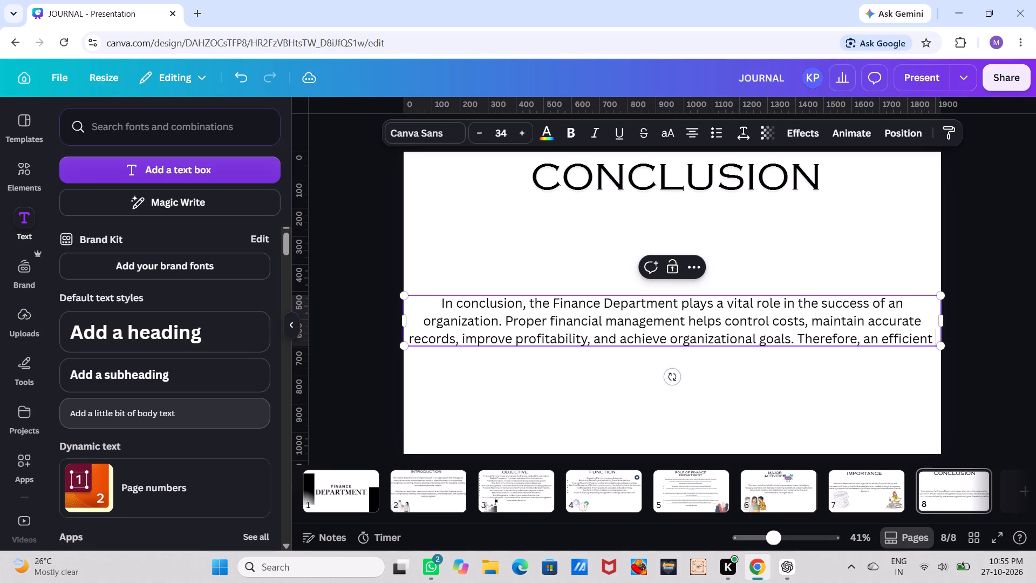
{"action": "type", "text": "Finance Department"}
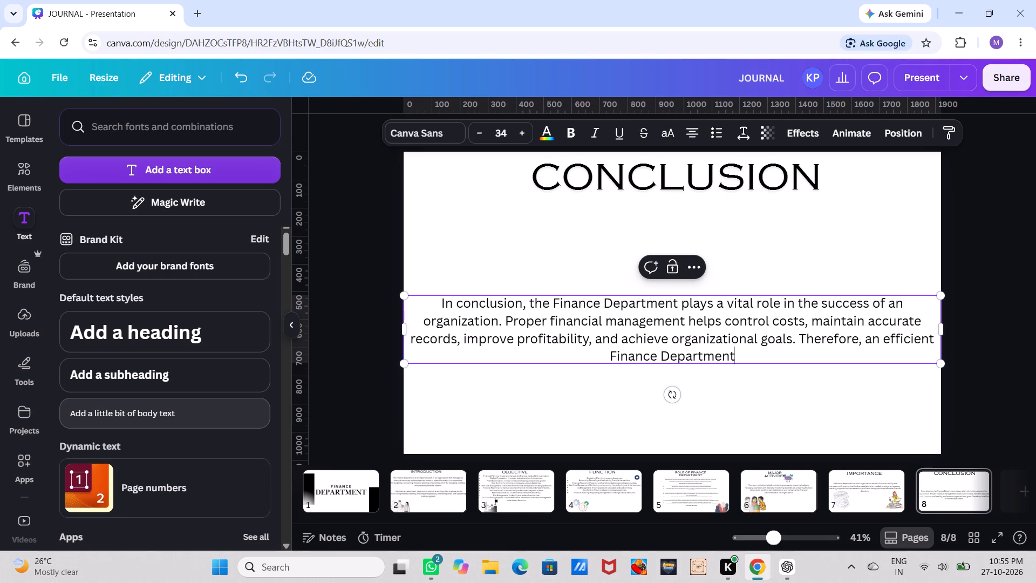
{"action": "key", "text": "space"}
{"action": "type", "text": "i"}
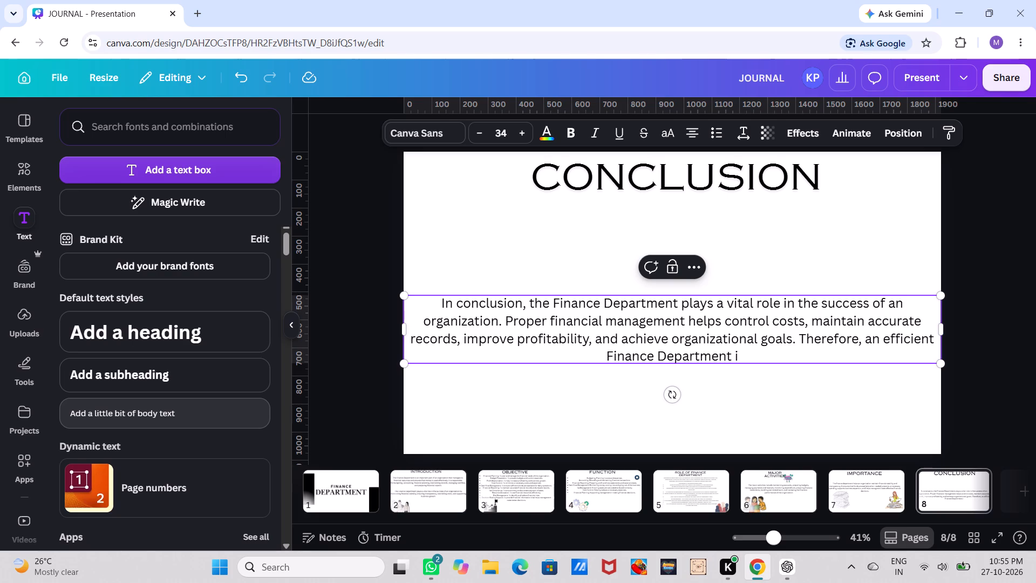
{"action": "type", "text": "s essential"}
{"action": "key", "text": "space"}
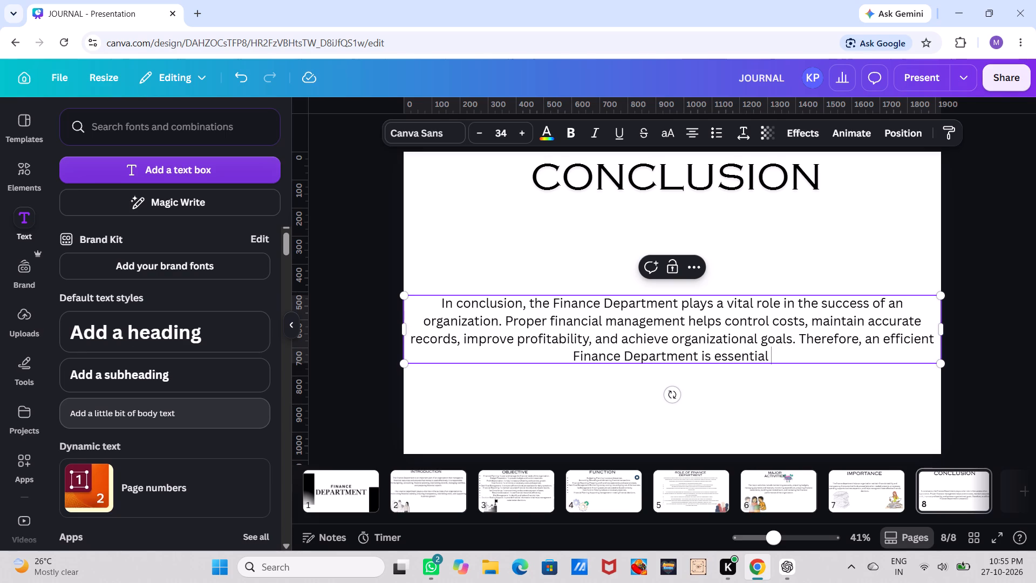
Finish the body paragraph with "for the growth and long-term success of any organization.".
{"action": "type", "text": "for the"}
{"action": "key", "text": "space"}
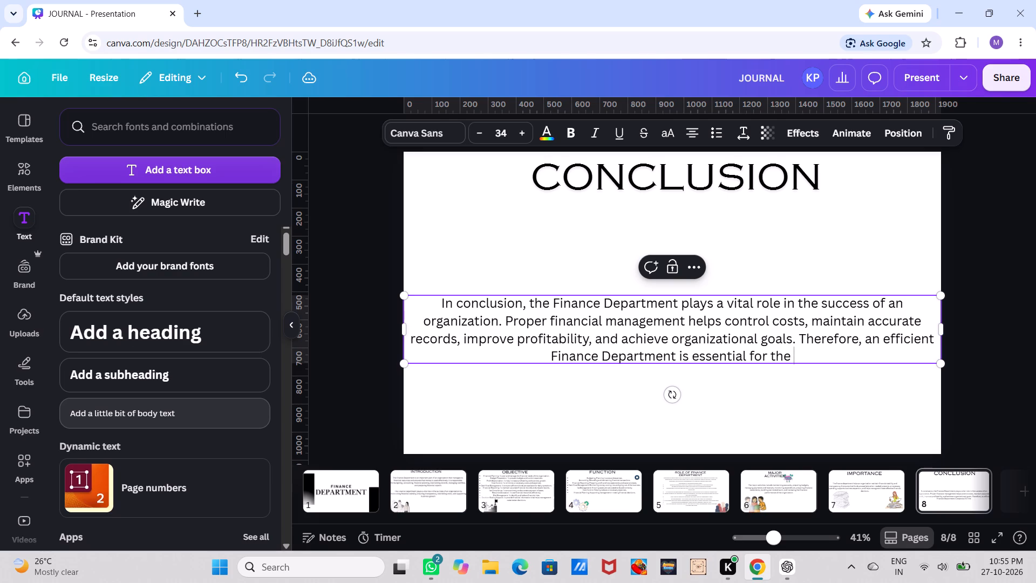
{"action": "type", "text": "growth and"}
{"action": "key", "text": "space"}
{"action": "type", "text": "long"}
{"action": "key", "text": "minus"}
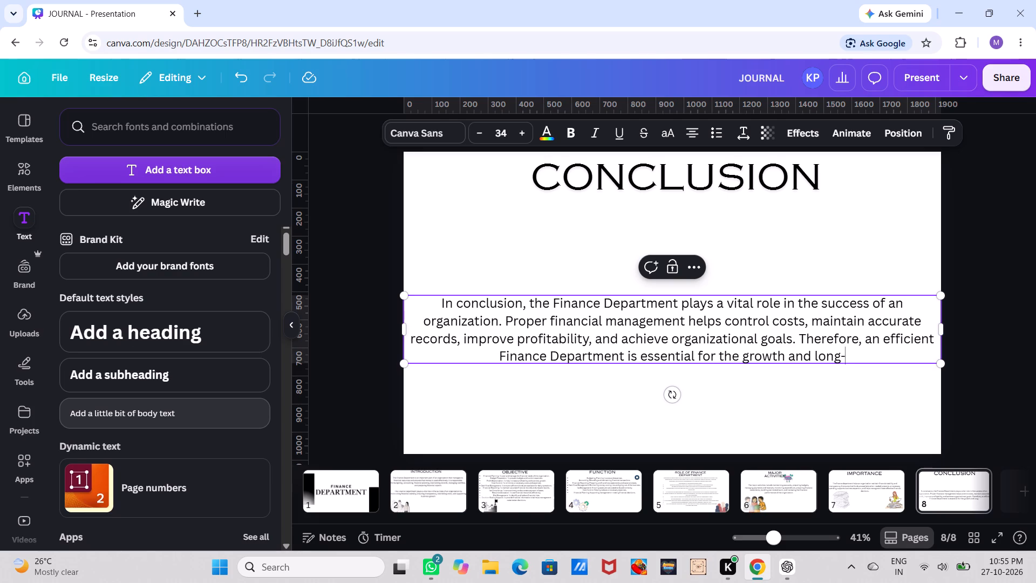
{"action": "type", "text": "term success of any organi"}
{"action": "type", "text": "zation"}
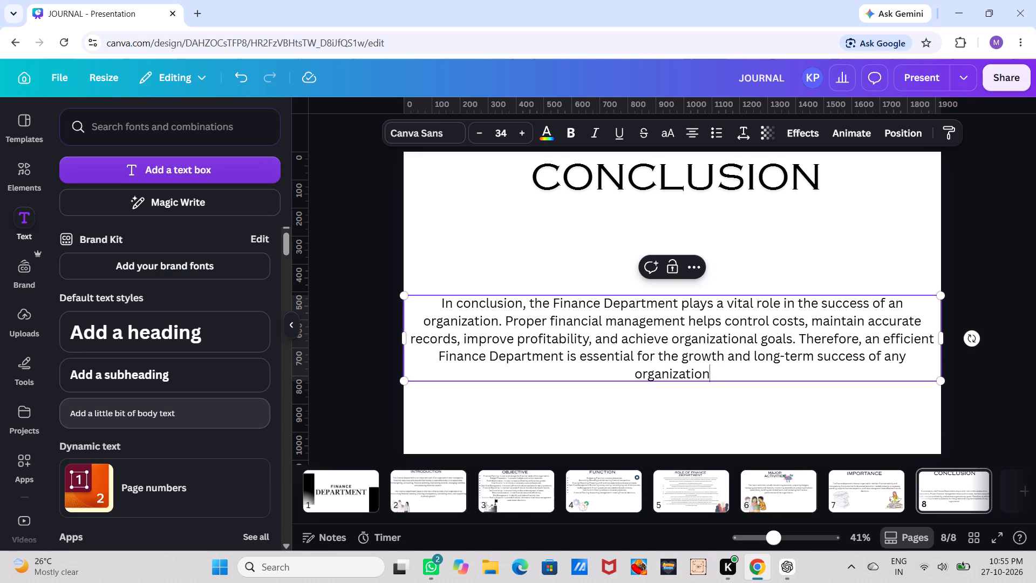
{"action": "key", "text": "period"}
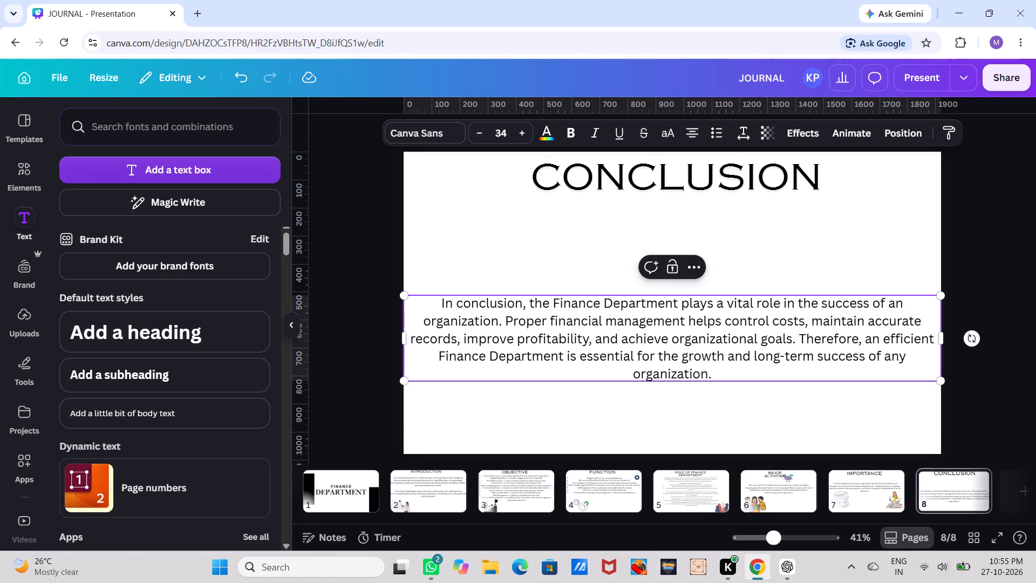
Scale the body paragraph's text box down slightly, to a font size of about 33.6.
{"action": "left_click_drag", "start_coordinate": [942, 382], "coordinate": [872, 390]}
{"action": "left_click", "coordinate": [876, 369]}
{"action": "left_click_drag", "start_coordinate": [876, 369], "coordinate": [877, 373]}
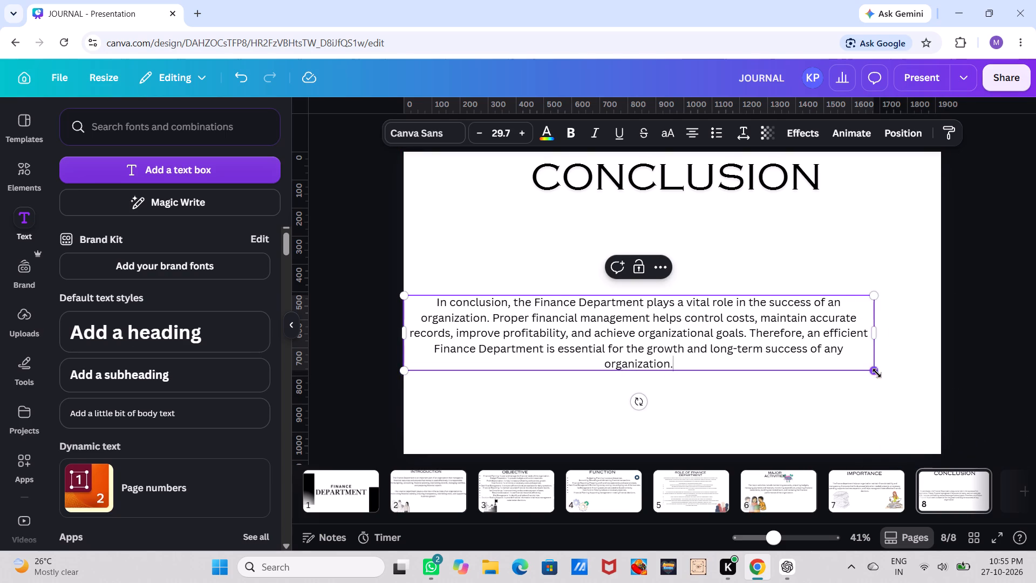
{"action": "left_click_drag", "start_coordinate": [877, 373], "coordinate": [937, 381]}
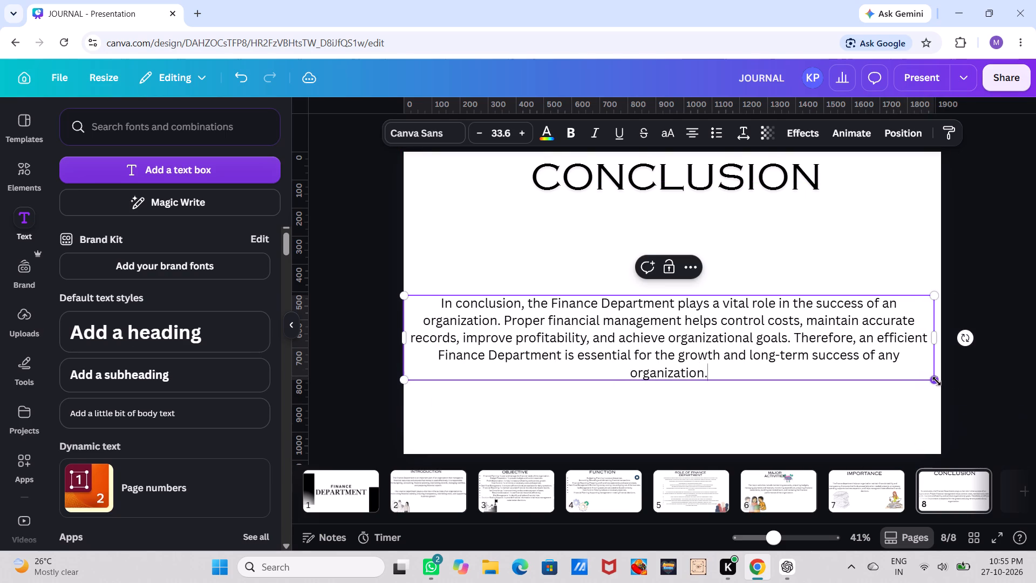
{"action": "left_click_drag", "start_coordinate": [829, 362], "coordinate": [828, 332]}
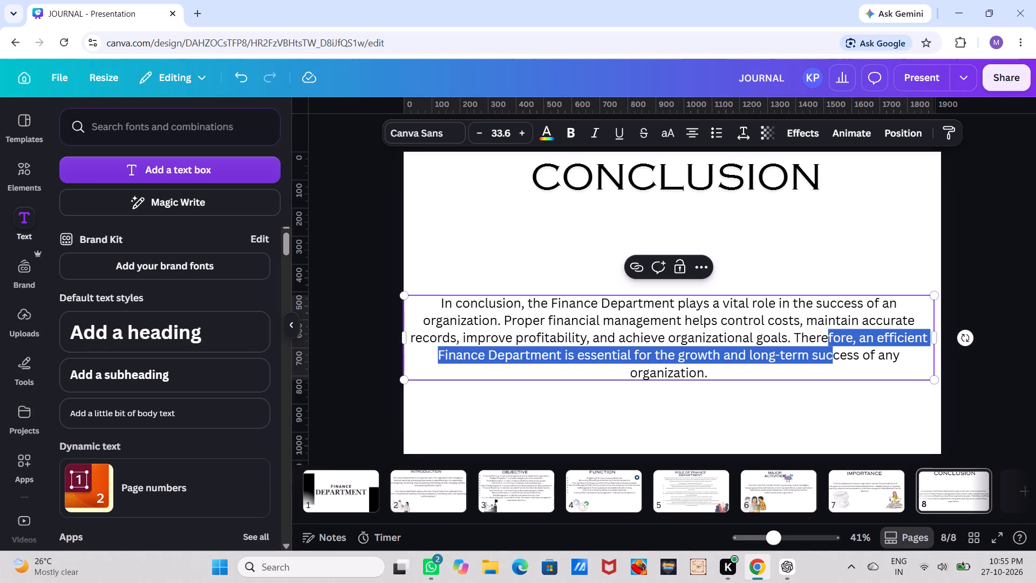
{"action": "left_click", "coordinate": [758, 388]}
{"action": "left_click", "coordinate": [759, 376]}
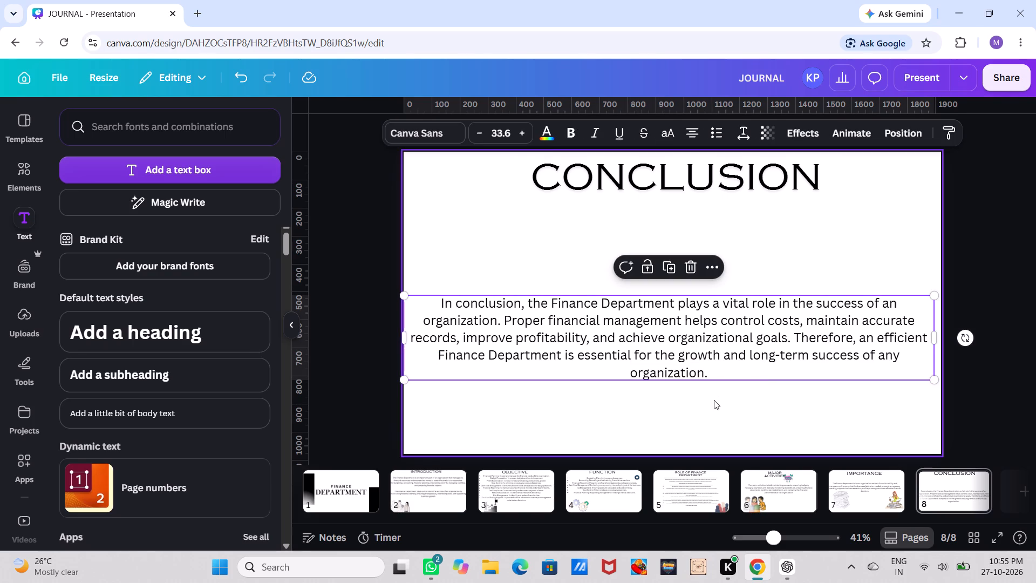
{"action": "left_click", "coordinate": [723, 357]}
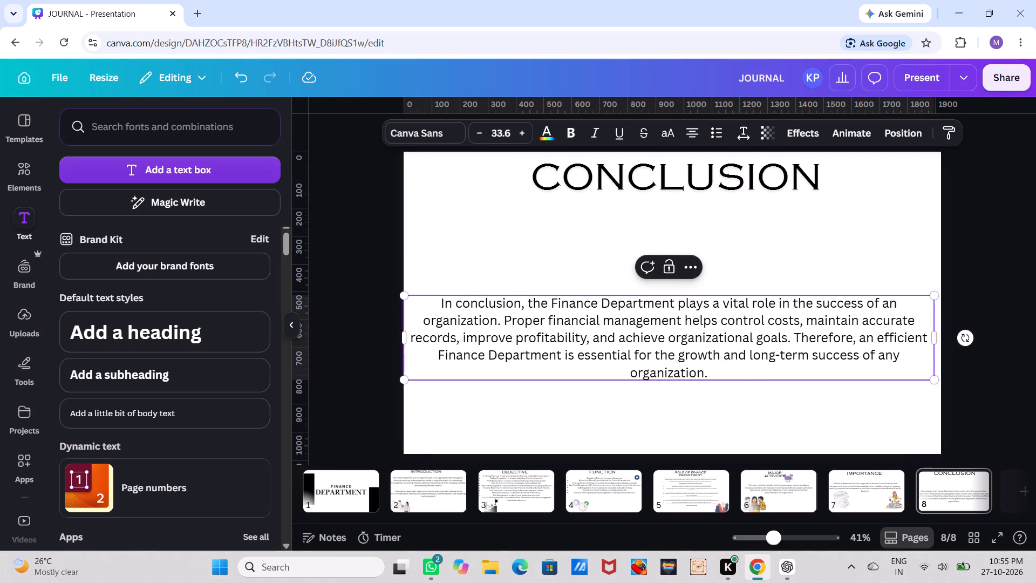
Move the body paragraph up on the slide, closer beneath the "Conclusion" heading.
{"action": "left_click", "coordinate": [718, 383]}
{"action": "left_click_drag", "start_coordinate": [711, 348], "coordinate": [715, 312]}
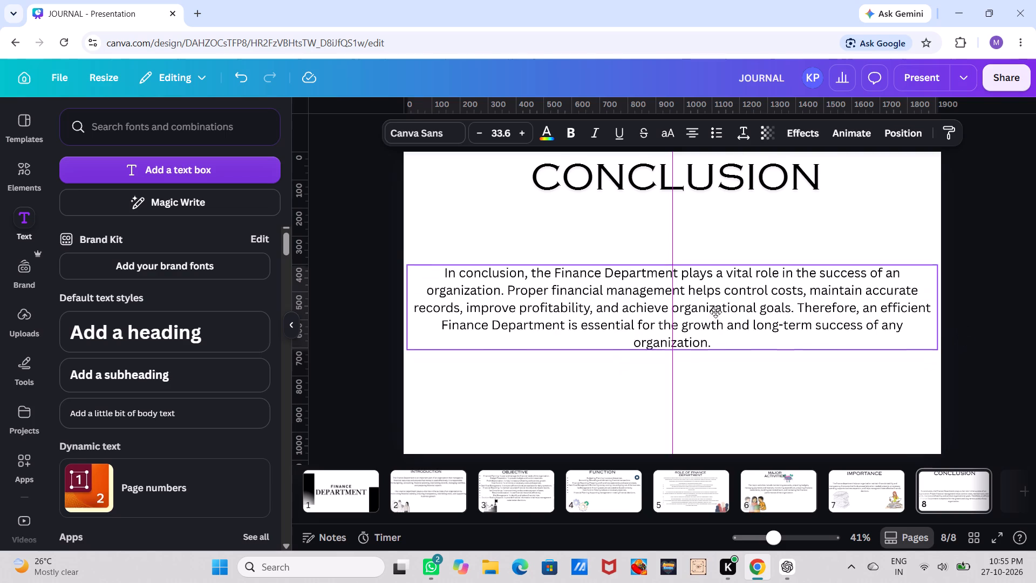
{"action": "left_click_drag", "start_coordinate": [715, 312], "coordinate": [711, 299]}
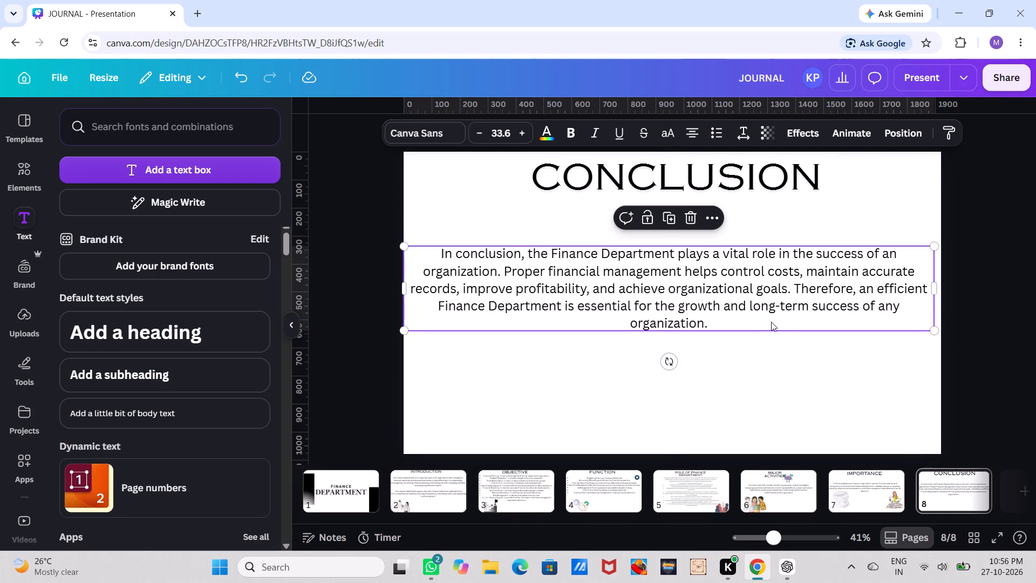
{"action": "left_click_drag", "start_coordinate": [697, 326], "coordinate": [697, 333]}
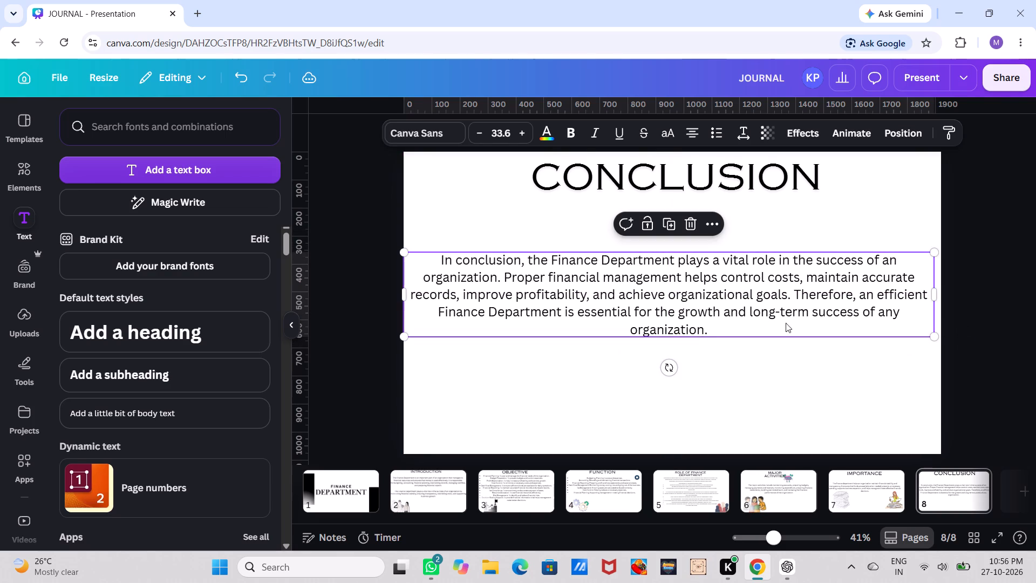
Scale the body paragraph's text box to span the slide's full width, at a font size of about 34.1.
{"action": "left_click_drag", "start_coordinate": [933, 340], "coordinate": [933, 341]}
{"action": "left_click_drag", "start_coordinate": [933, 341], "coordinate": [931, 351]}
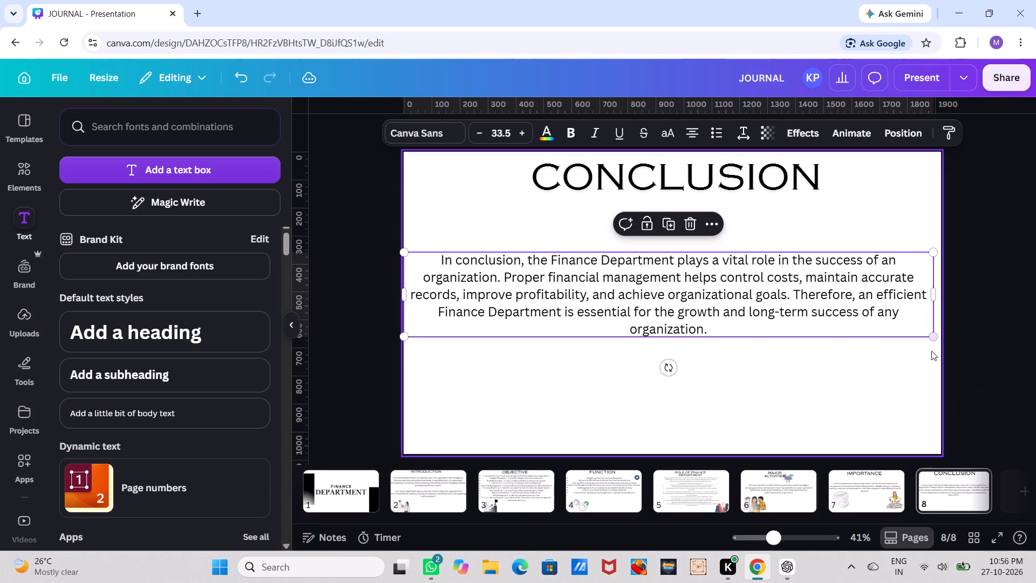
{"action": "double_click", "coordinate": [928, 251]}
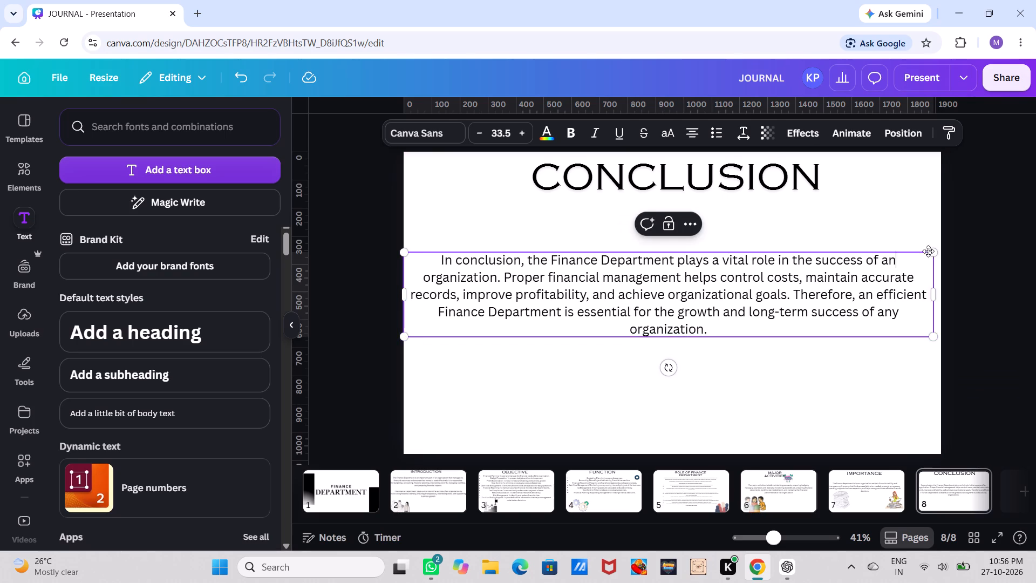
{"action": "left_click", "coordinate": [931, 252]}
{"action": "left_click_drag", "start_coordinate": [931, 252], "coordinate": [922, 210]}
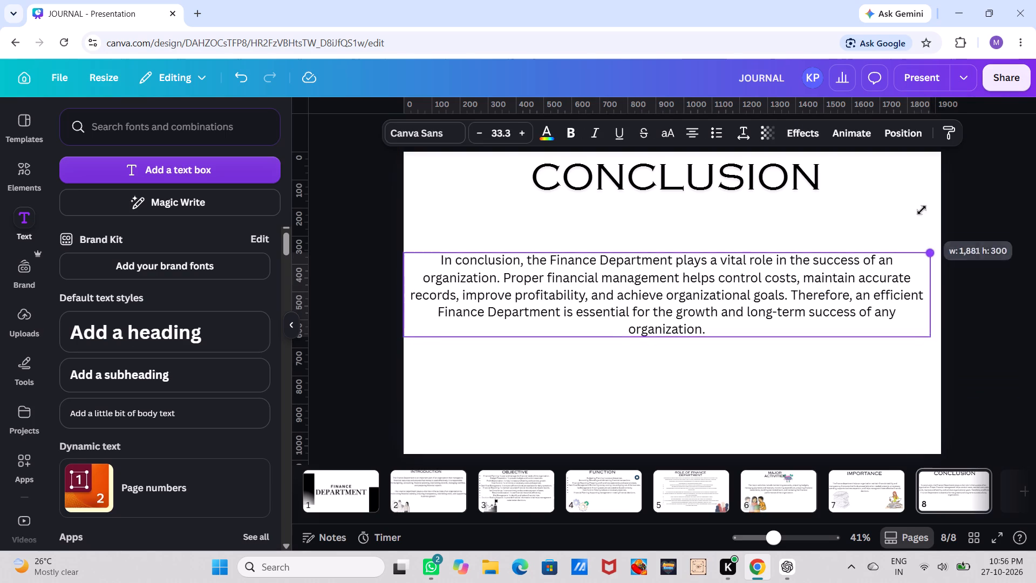
{"action": "left_click_drag", "start_coordinate": [922, 210], "coordinate": [921, 120]}
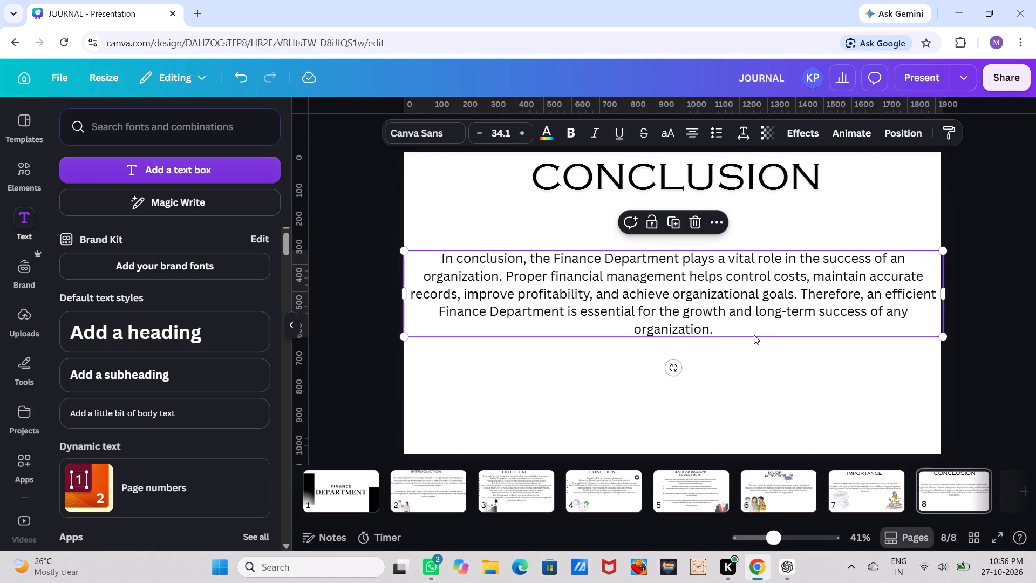
{"action": "left_click", "coordinate": [348, 385]}
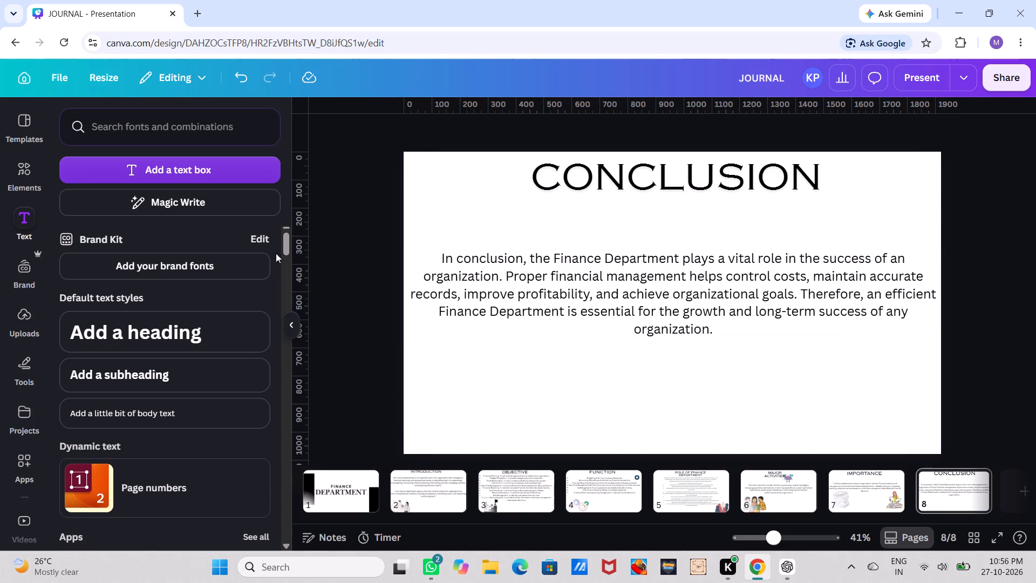
{"action": "left_click", "coordinate": [26, 157]}
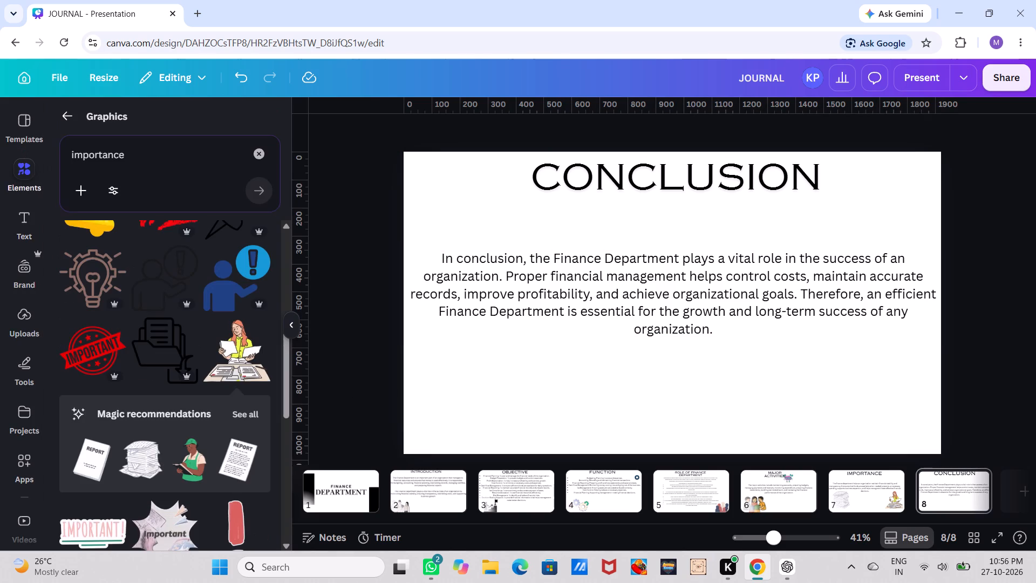
{"action": "left_click", "coordinate": [131, 170]}
{"action": "left_click", "coordinate": [138, 145]}
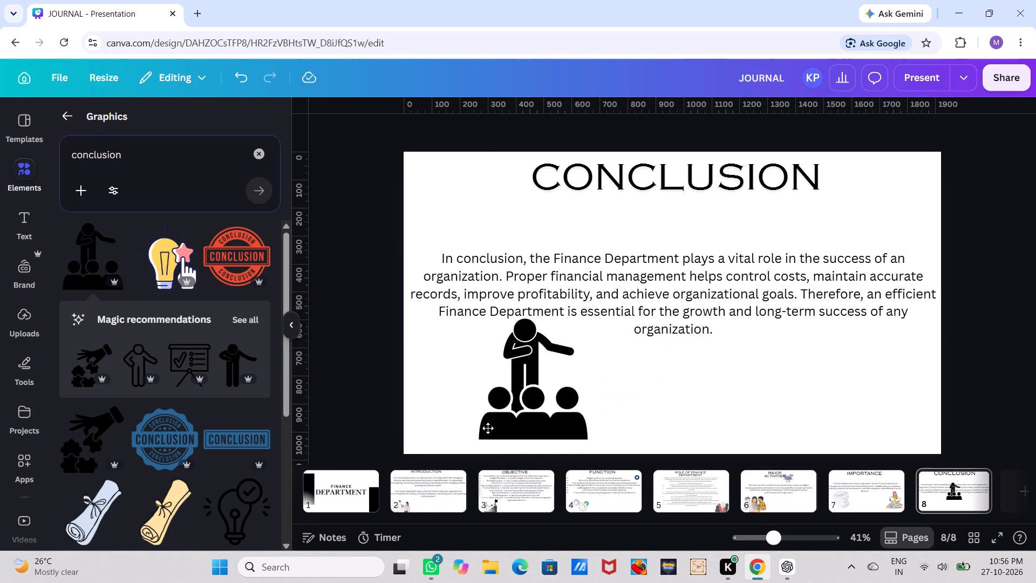
{"action": "left_click_drag", "start_coordinate": [488, 428], "coordinate": [453, 430]}
{"action": "left_click", "coordinate": [370, 409]}
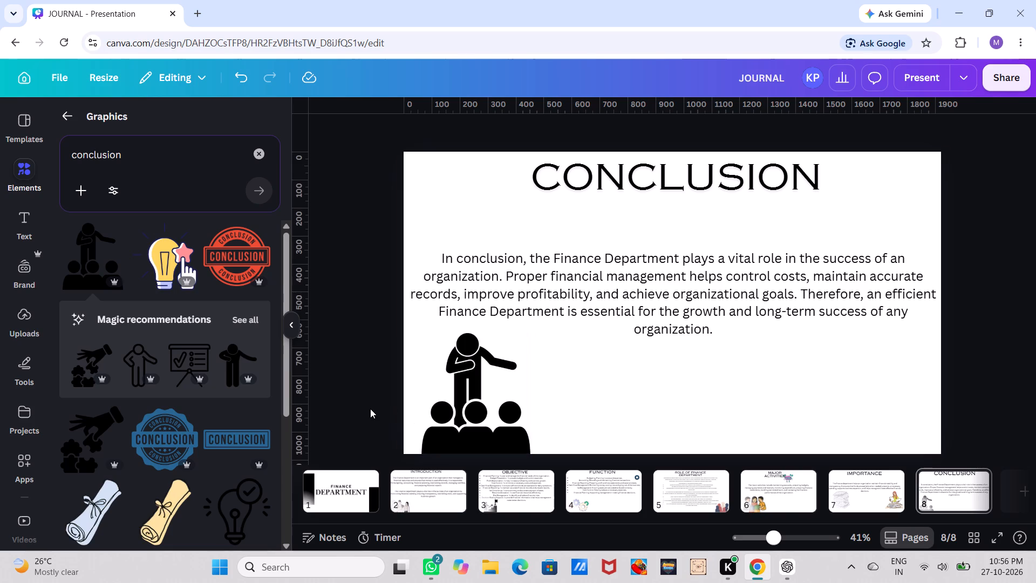